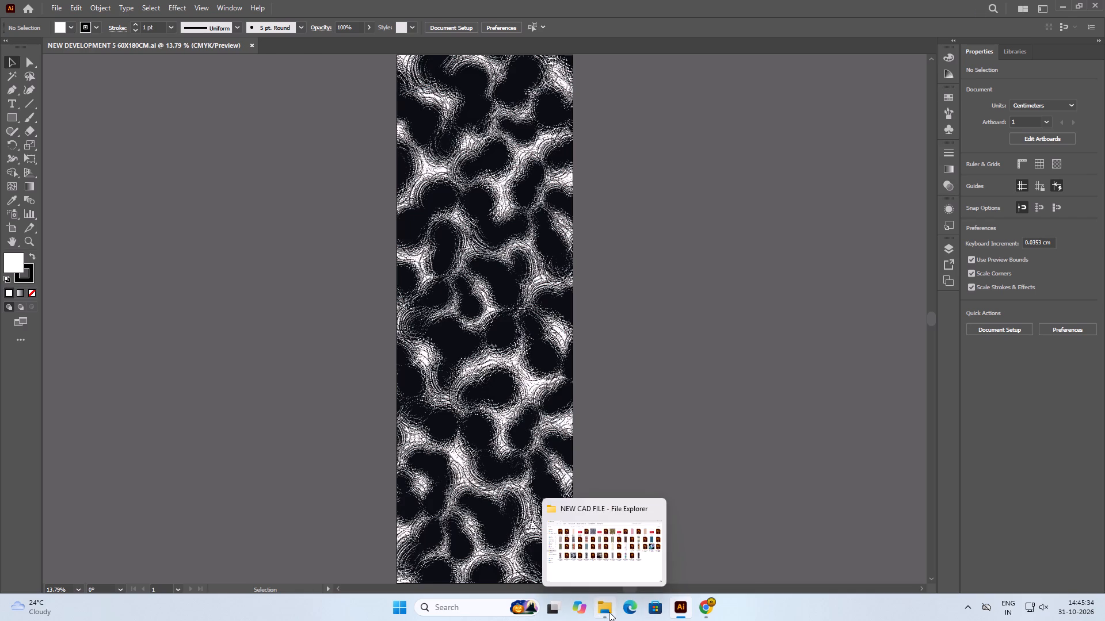
Switch to File Explorer and review the NEW DEVELOPMENT 1 to 5 preview images in the NEW CAD FILE folder.
left_click(619, 578)
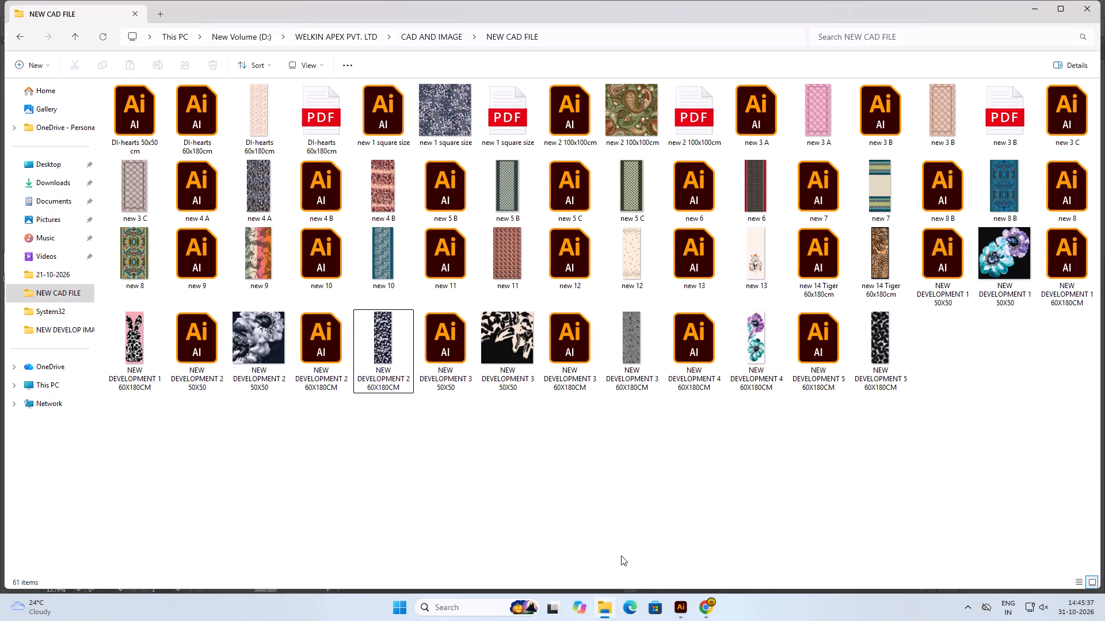
left_click(827, 483)
left_click(905, 389)
left_click(856, 436)
left_click(877, 352)
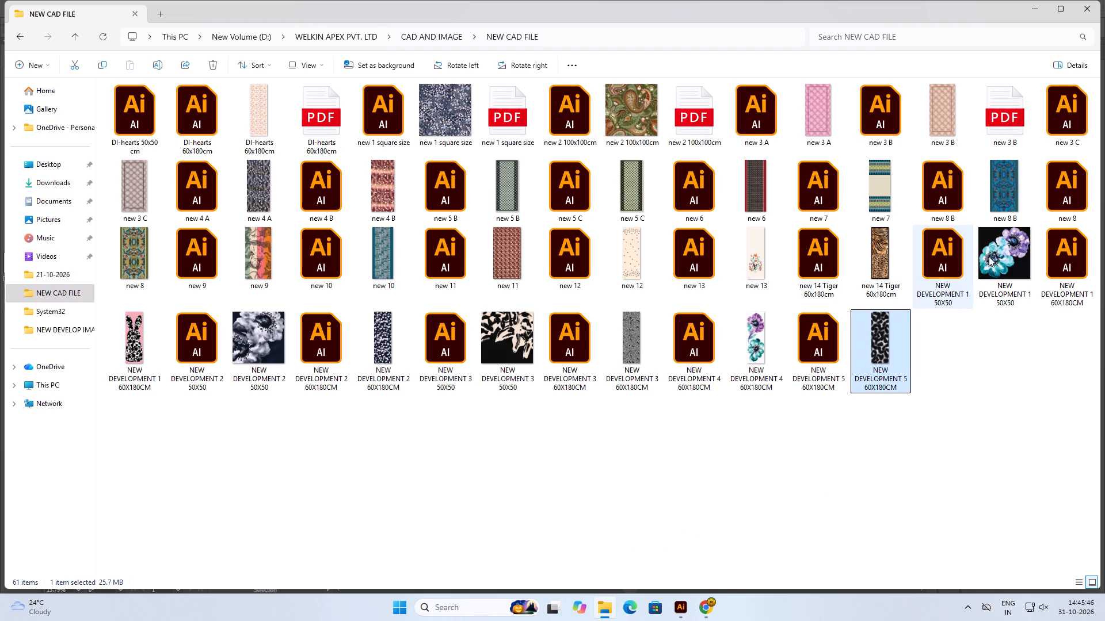
left_click(1019, 245)
left_click(131, 342, "ctrl")
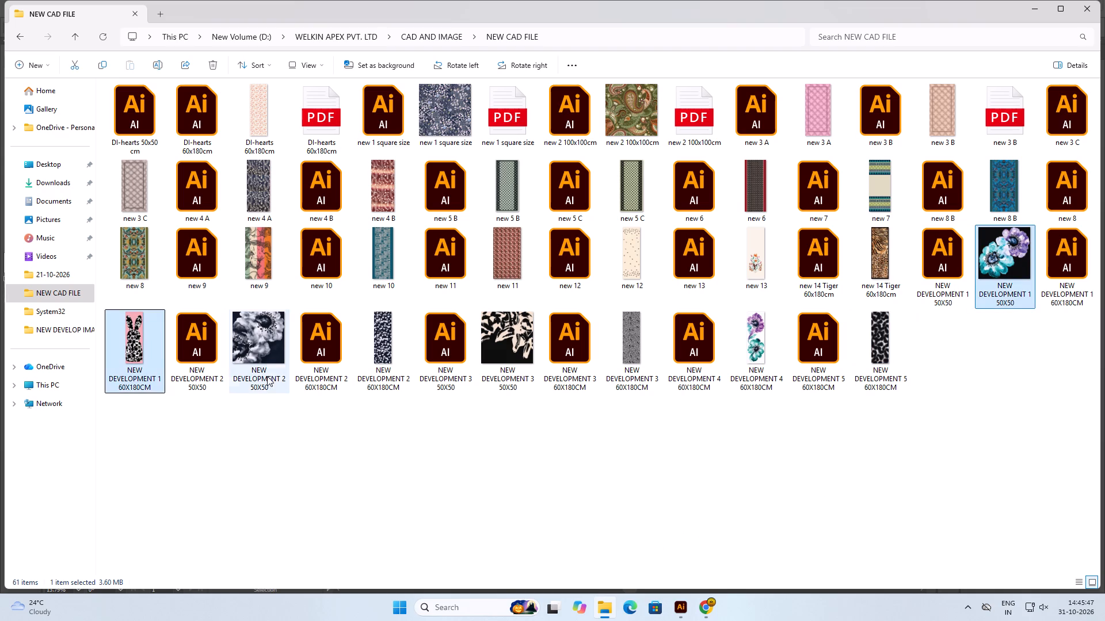
left_click(271, 375, "ctrl")
left_click(375, 359, "ctrl")
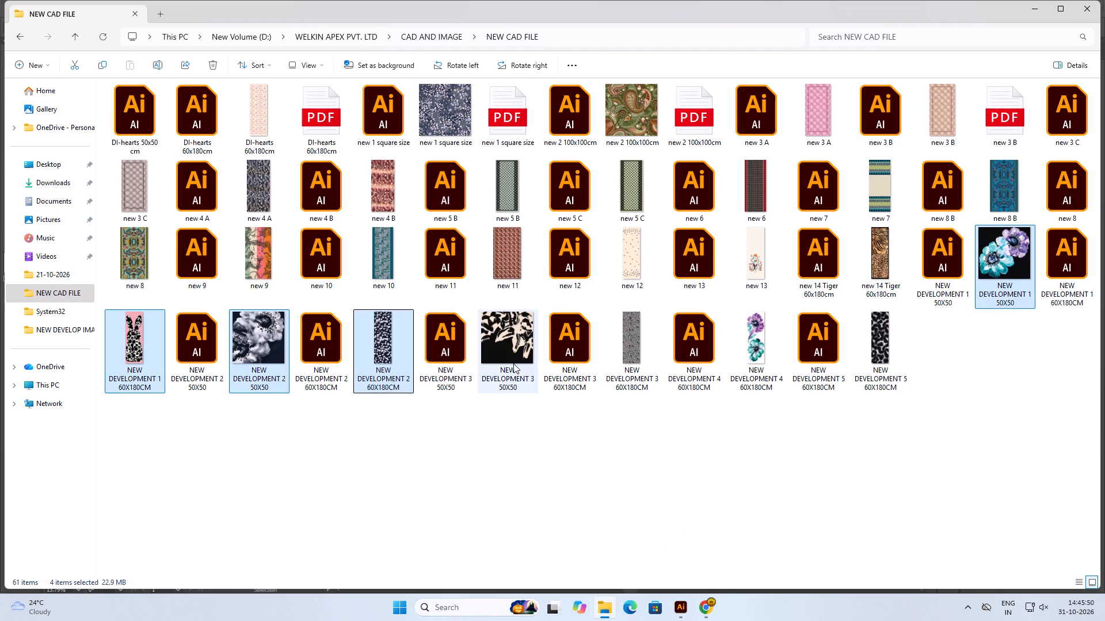
left_click(513, 363, "ctrl")
left_click(643, 362, "ctrl")
left_click(759, 363, "ctrl")
left_click(860, 362, "ctrl")
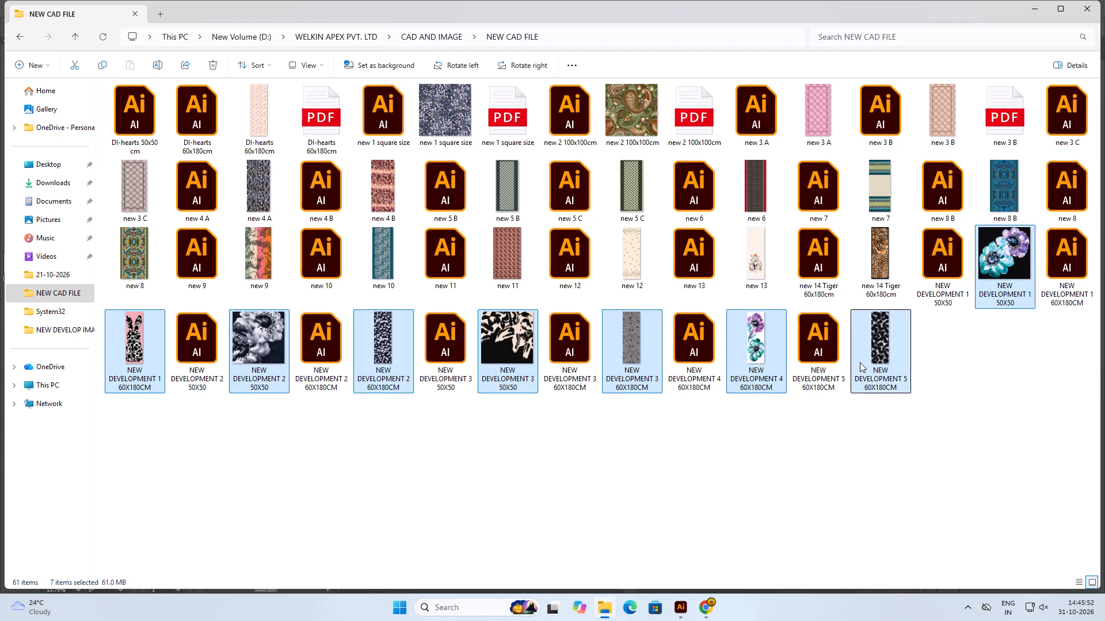
left_click(854, 490)
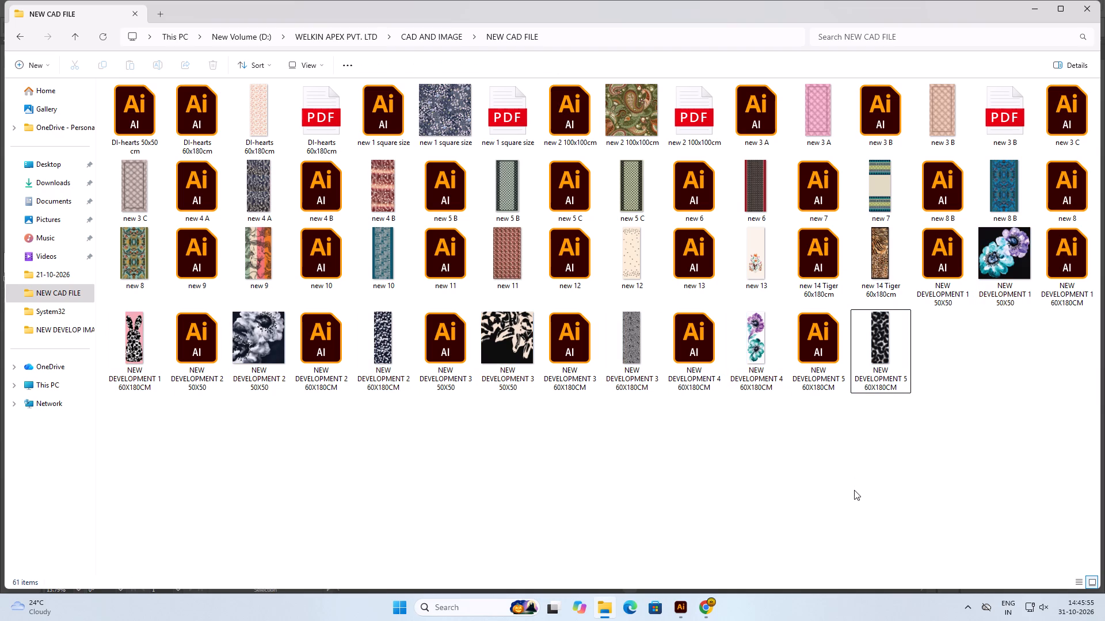
Return to Illustrator and close the NEW DEVELOPMENT 5 60X180CM.ai document.
left_click(683, 606)
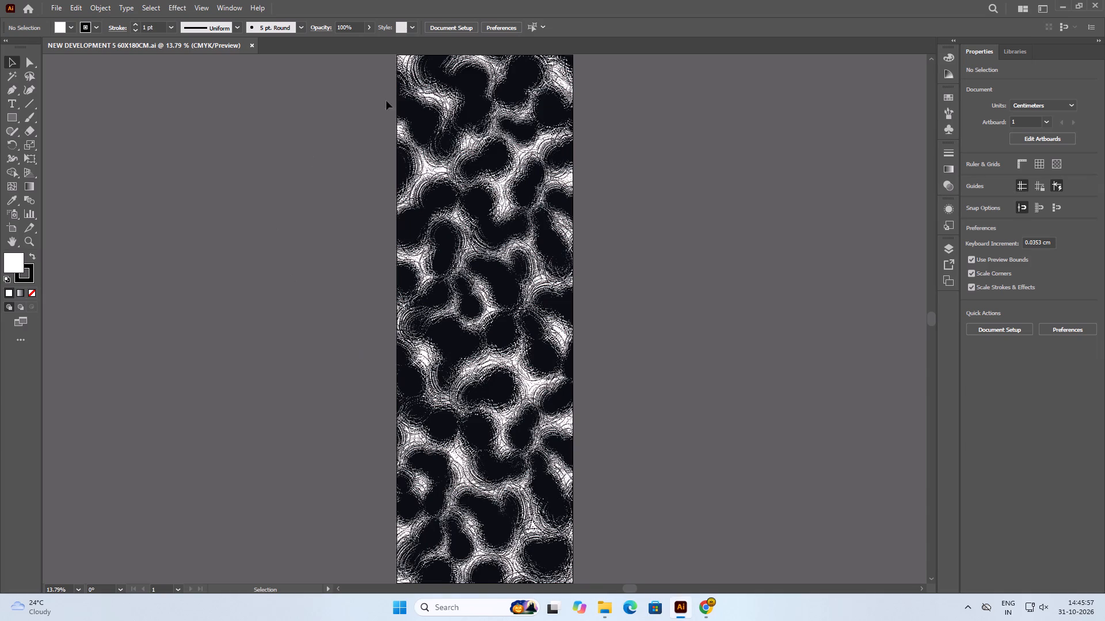
left_click(249, 47)
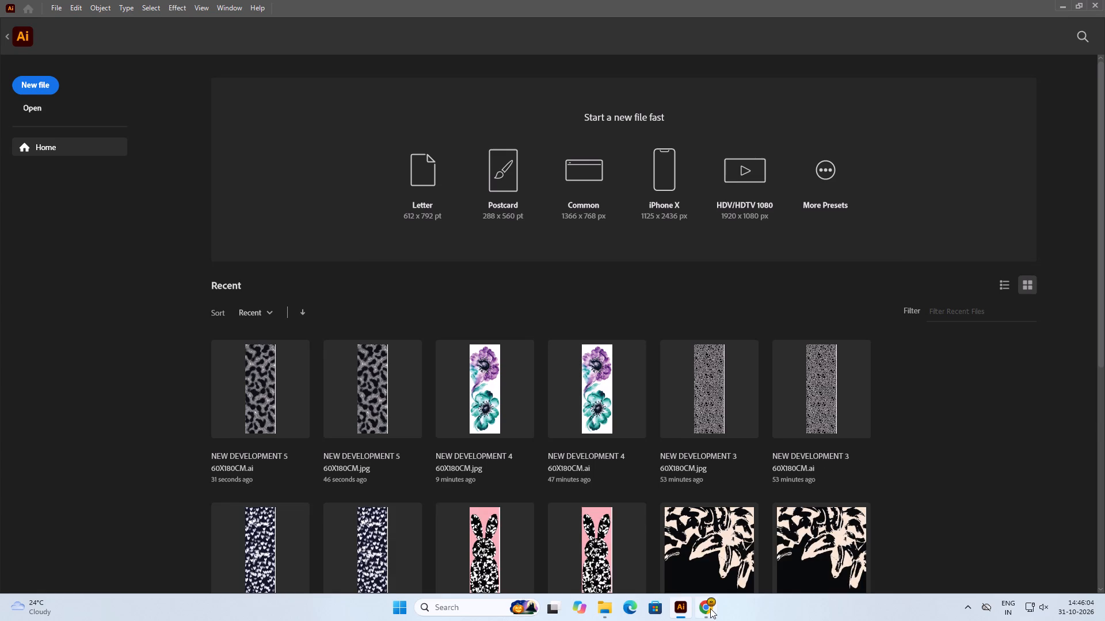
Open NEW DEVELOPMENT 1 50X50.ai from the NEW CAD FILE folder and save it as an Adobe PDF with the Illustrator Default preset.
left_click(601, 611)
left_click(971, 401)
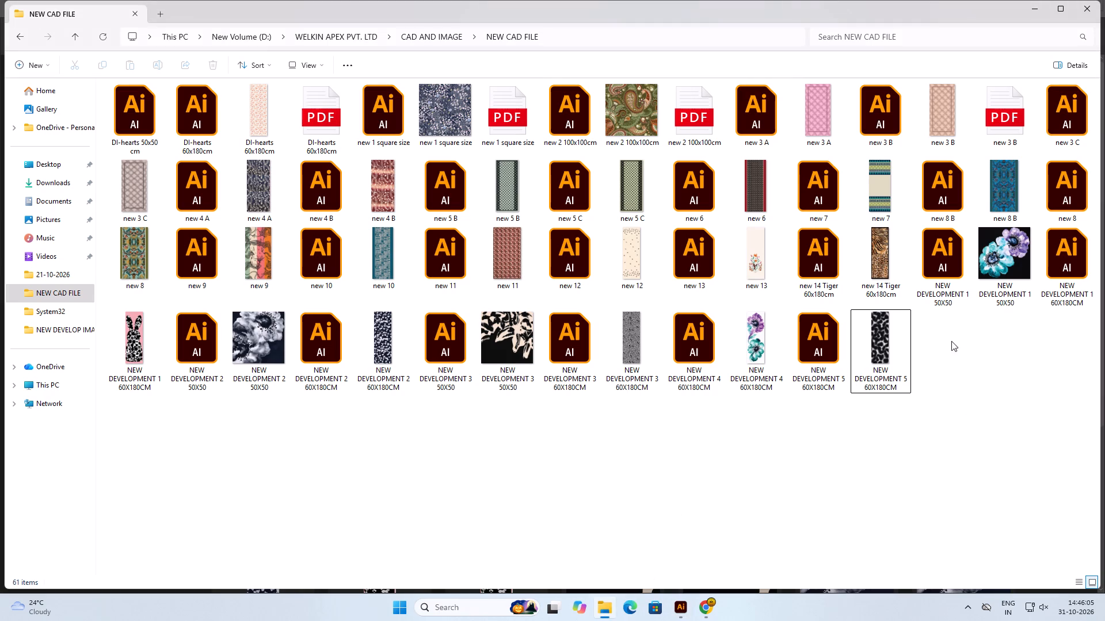
double_click(931, 262)
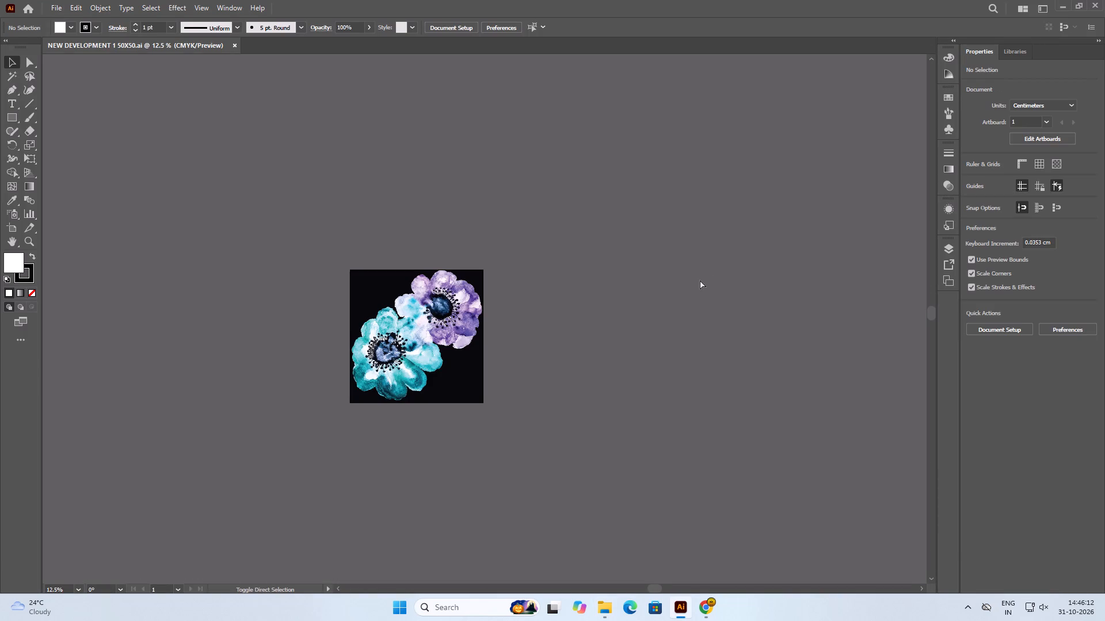
key("ctrl+shift+s")
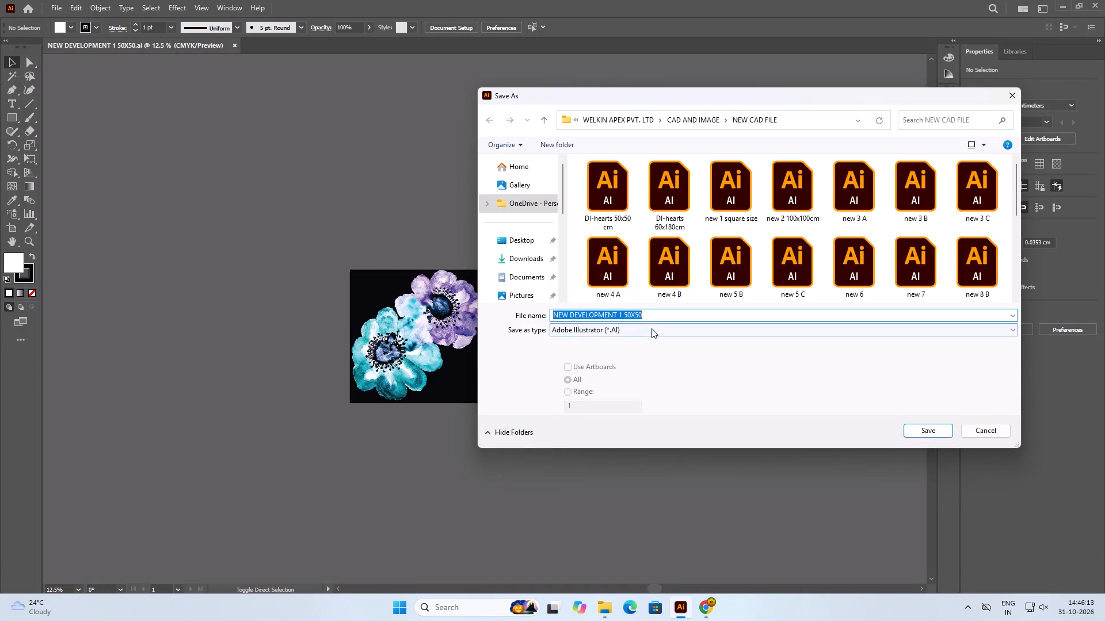
left_click(653, 332)
left_click(571, 350)
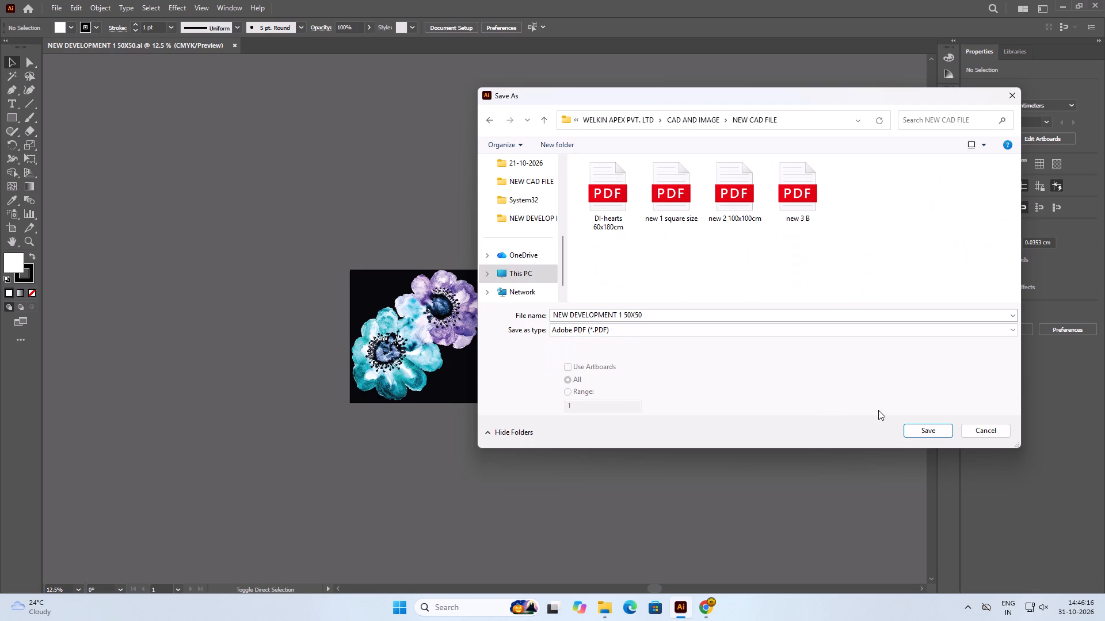
left_click(913, 431)
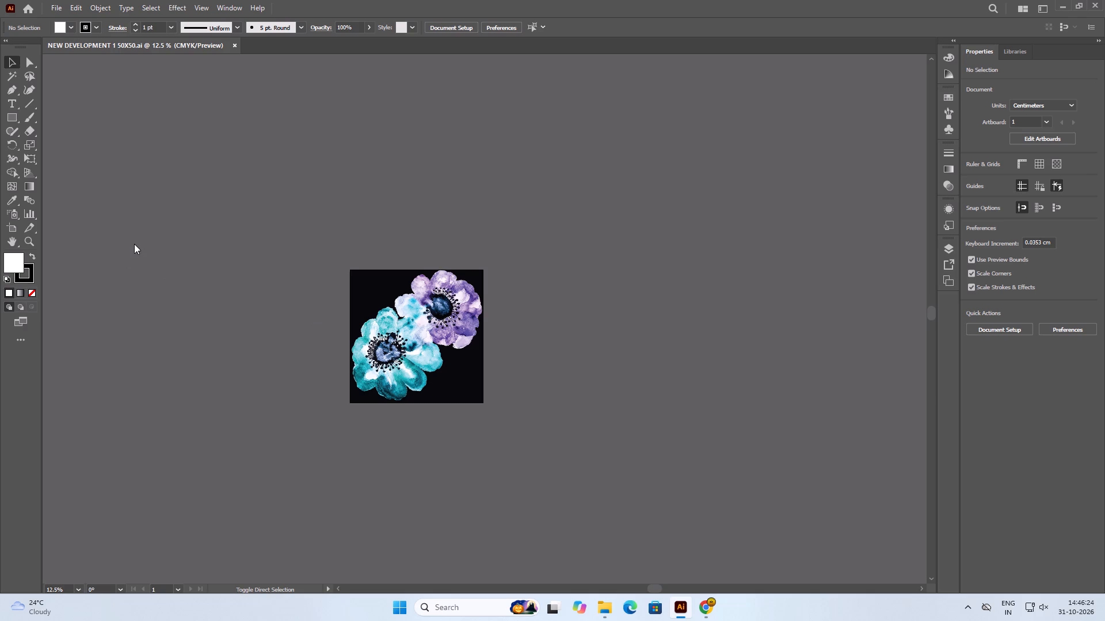
left_click(740, 466)
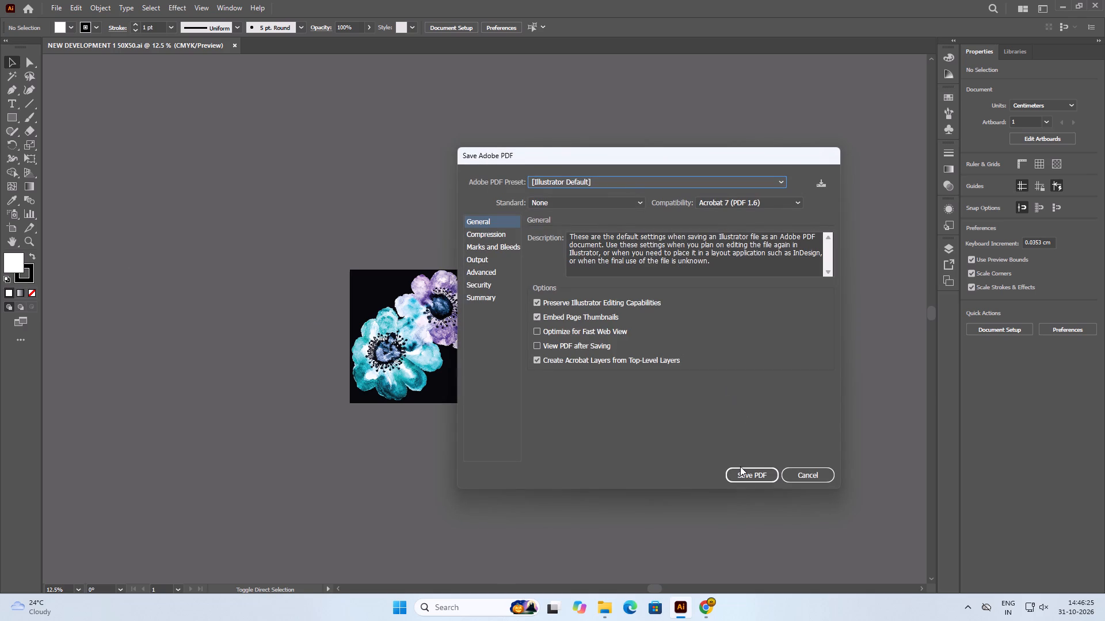
left_click(740, 477)
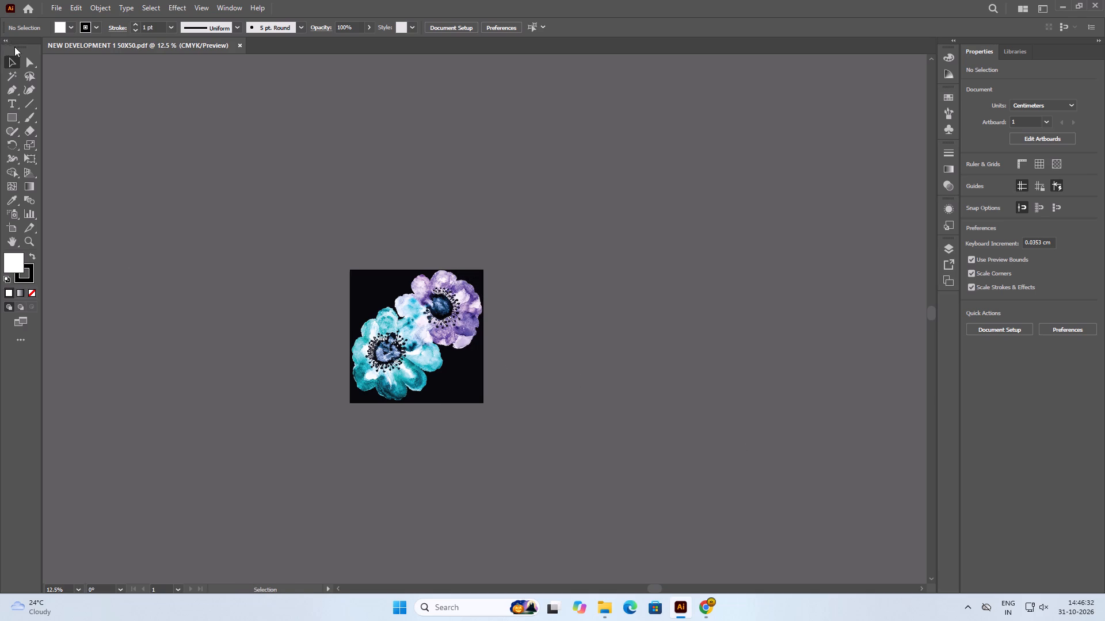
Open NEW DEVELOPMENT 1 60X180CM.ai from the NEW CAD FILE folder and close the NEW DEVELOPMENT 1 50X50 PDF document.
left_click(615, 604)
double_click(1080, 268)
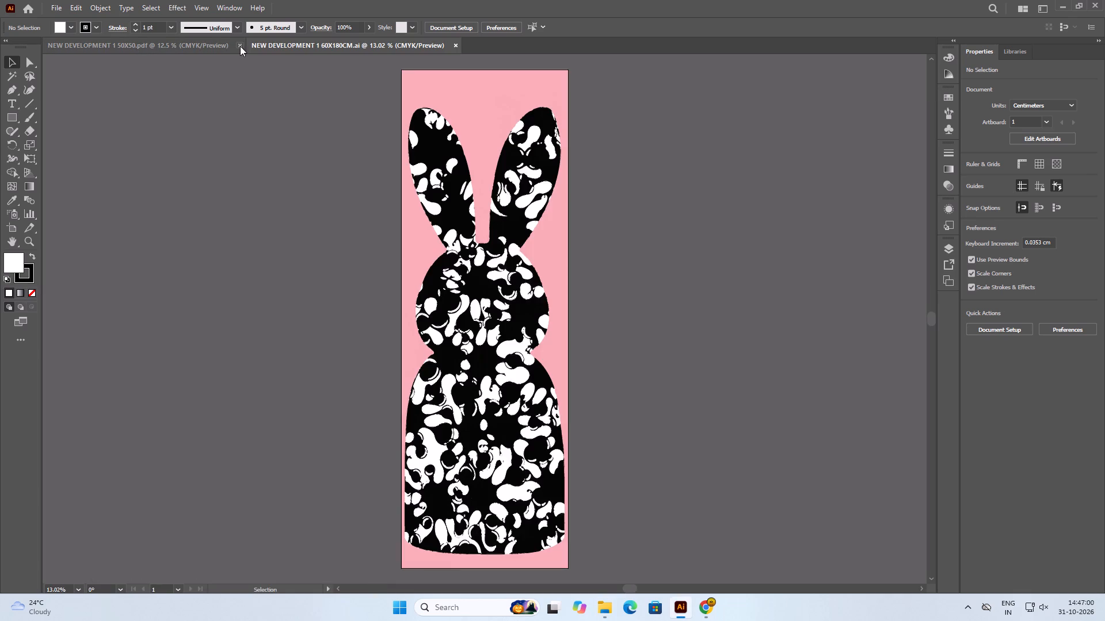
left_click(240, 45)
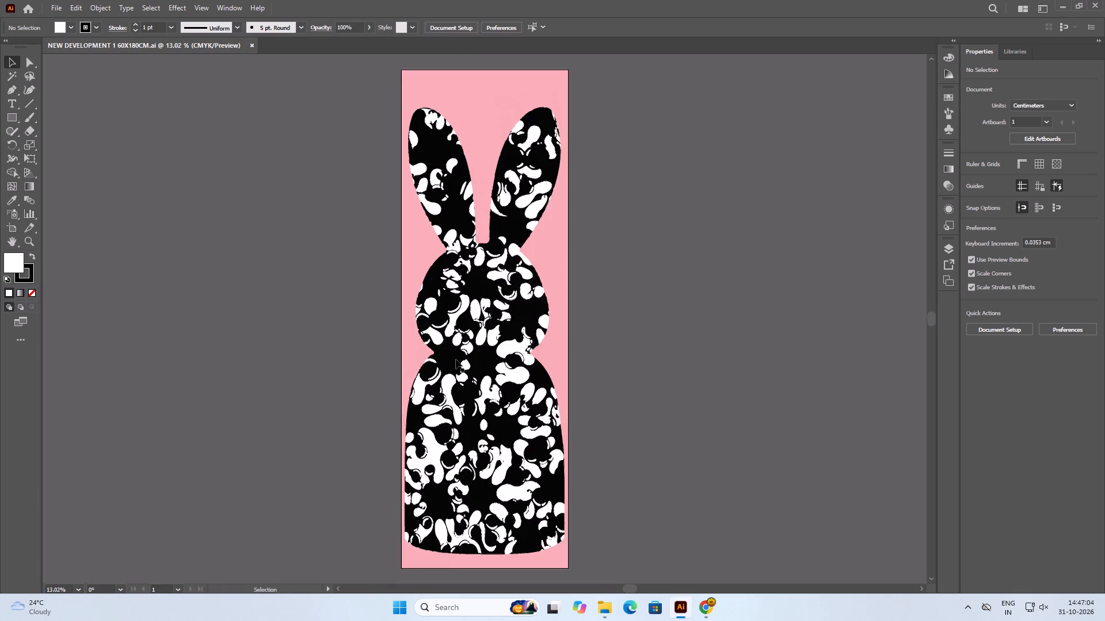
Save the NEW DEVELOPMENT 1 60X180CM rabbit design as an Adobe PDF with the Illustrator Default preset, and close it.
key("ctrl+shift+s")
left_click_drag(901, 320, 901, 329)
left_click(901, 329)
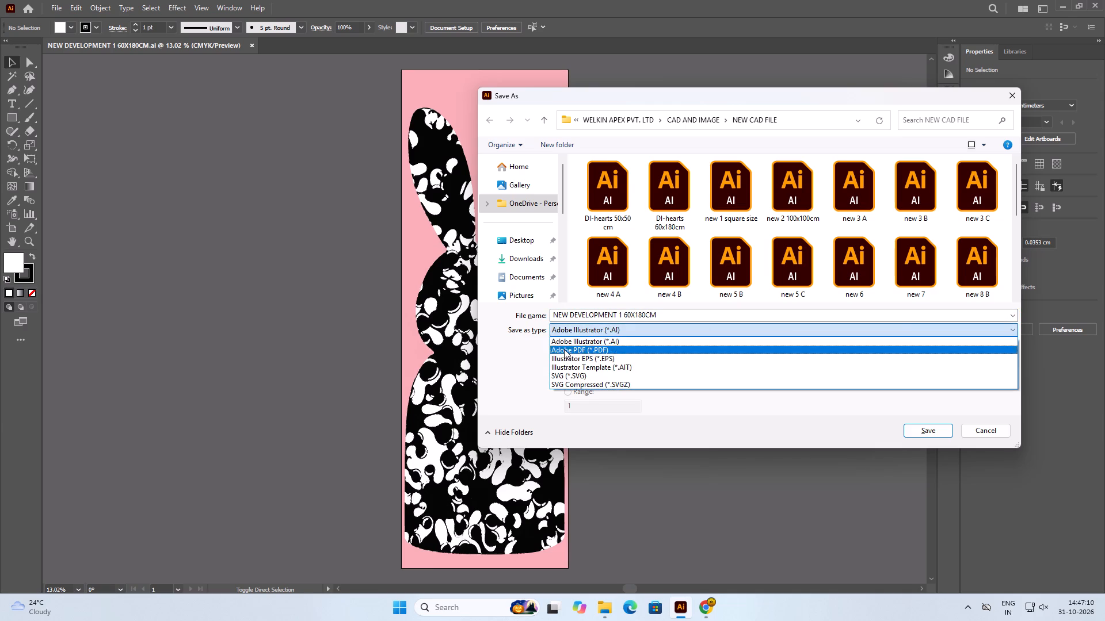
left_click(564, 349)
left_click(947, 434)
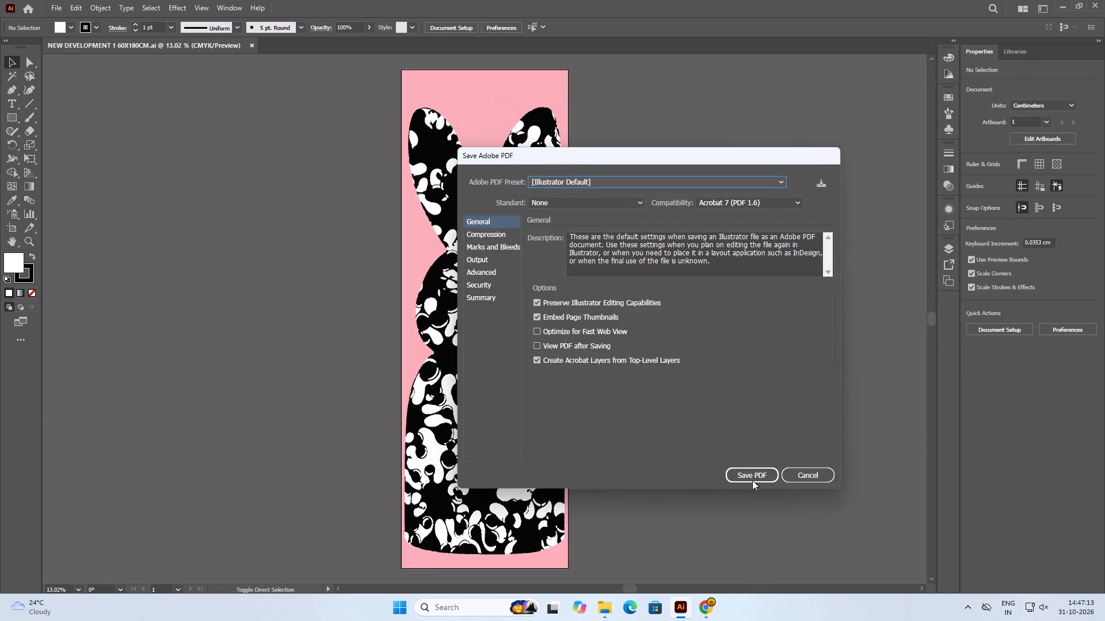
left_click(752, 478)
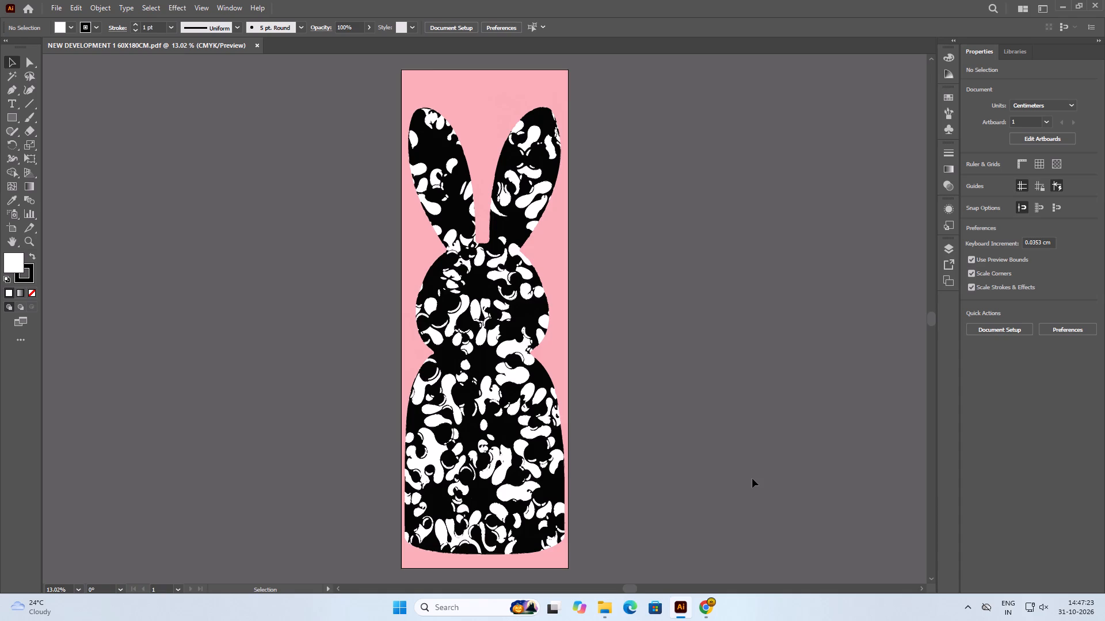
left_click(253, 44)
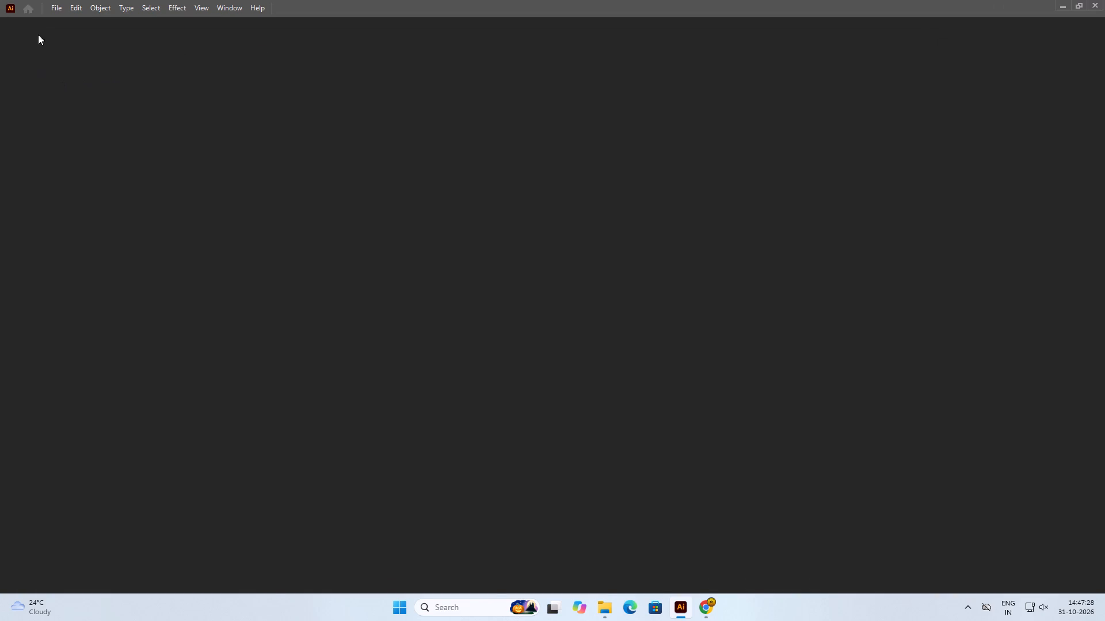
Save NEW DEVELOPMENT 2 50X50.ai from the NEW CAD FILE folder as an Adobe PDF with the Illustrator Default preset, and close it.
left_click(601, 614)
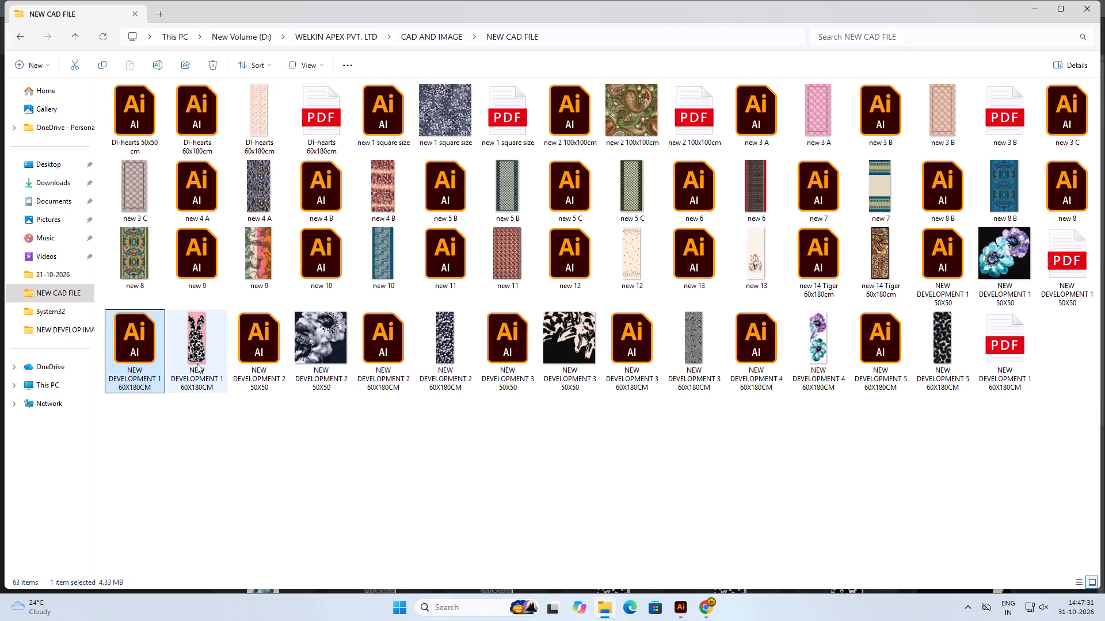
double_click(232, 358)
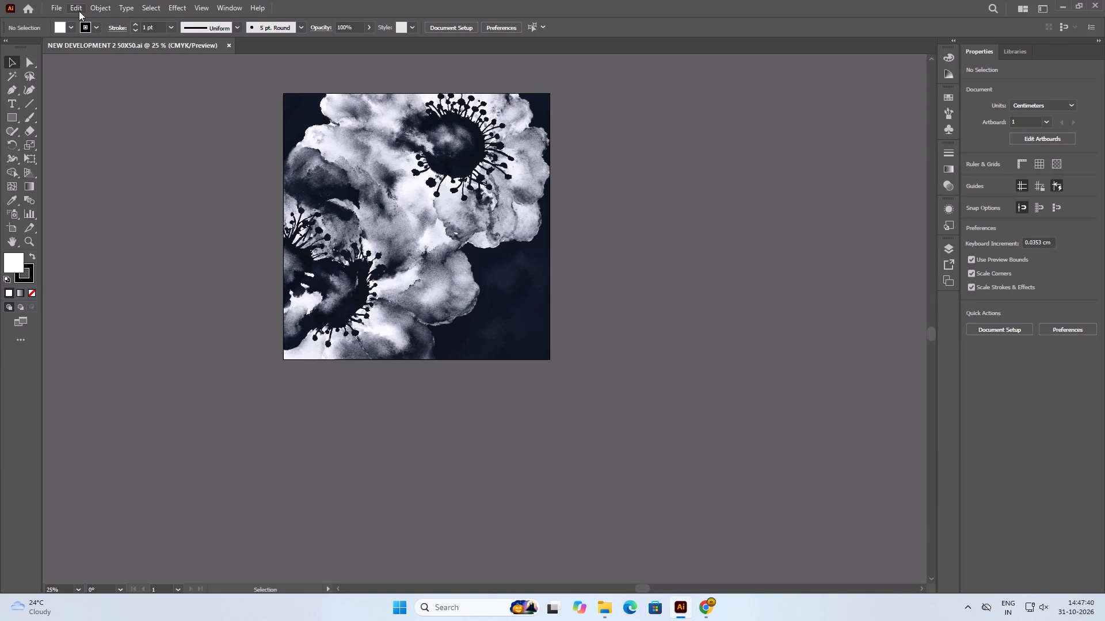
left_click(77, 13)
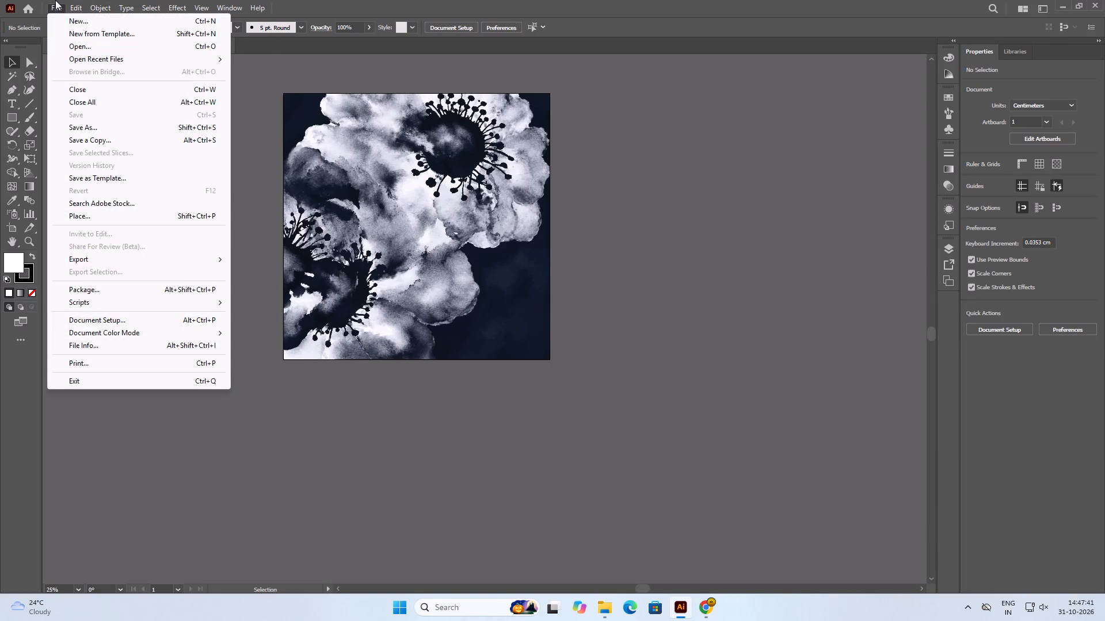
left_click(425, 513)
key("ctrl+shift+s")
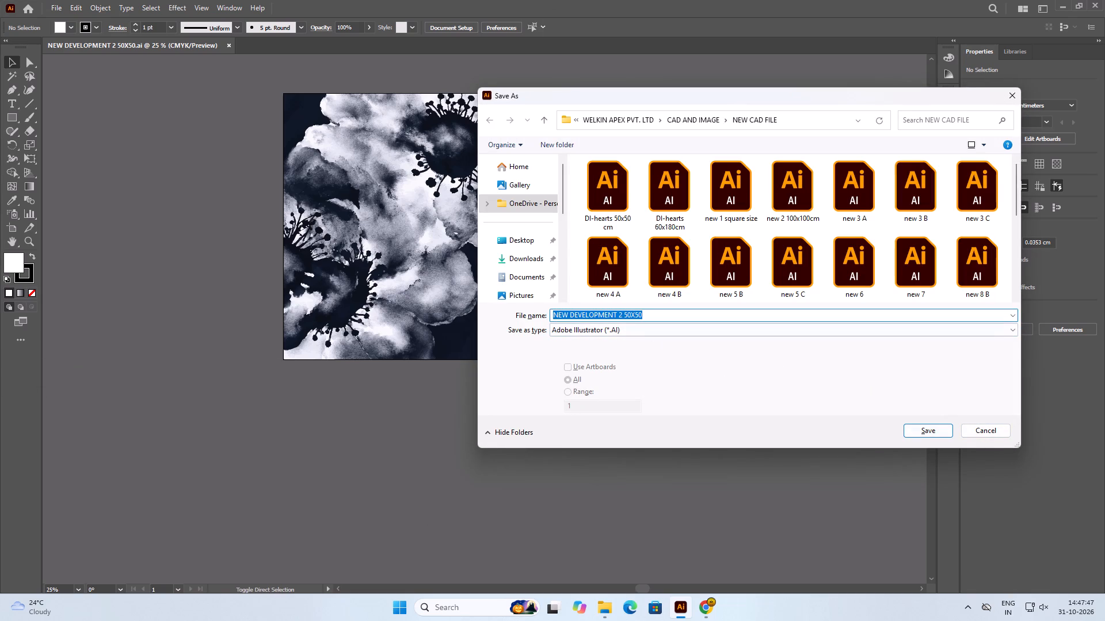
left_click(639, 334)
left_click(612, 346)
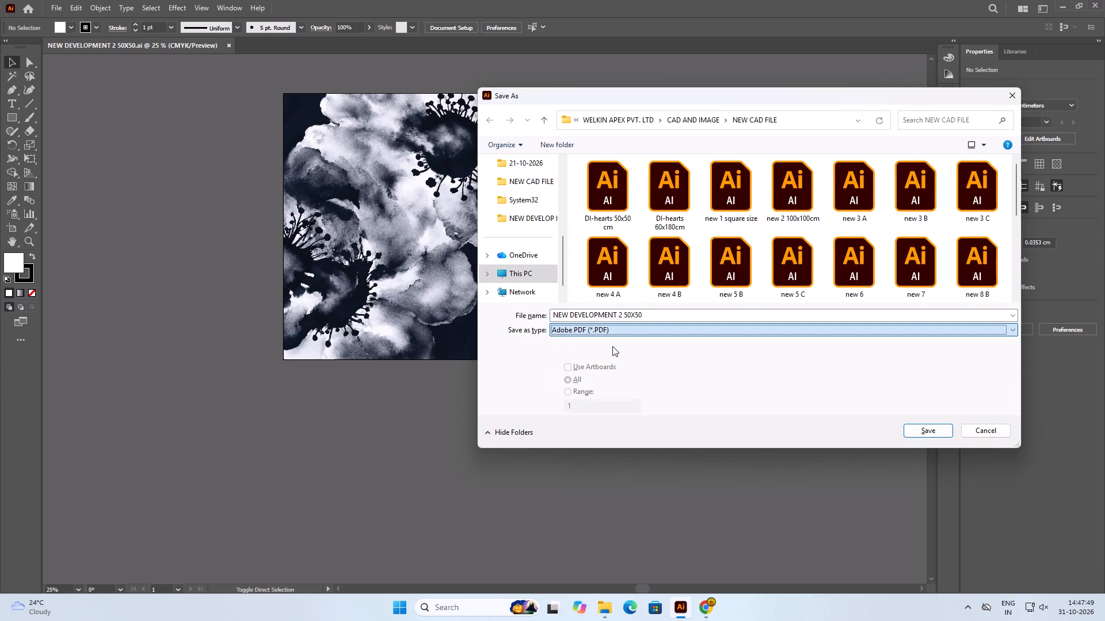
left_click(920, 428)
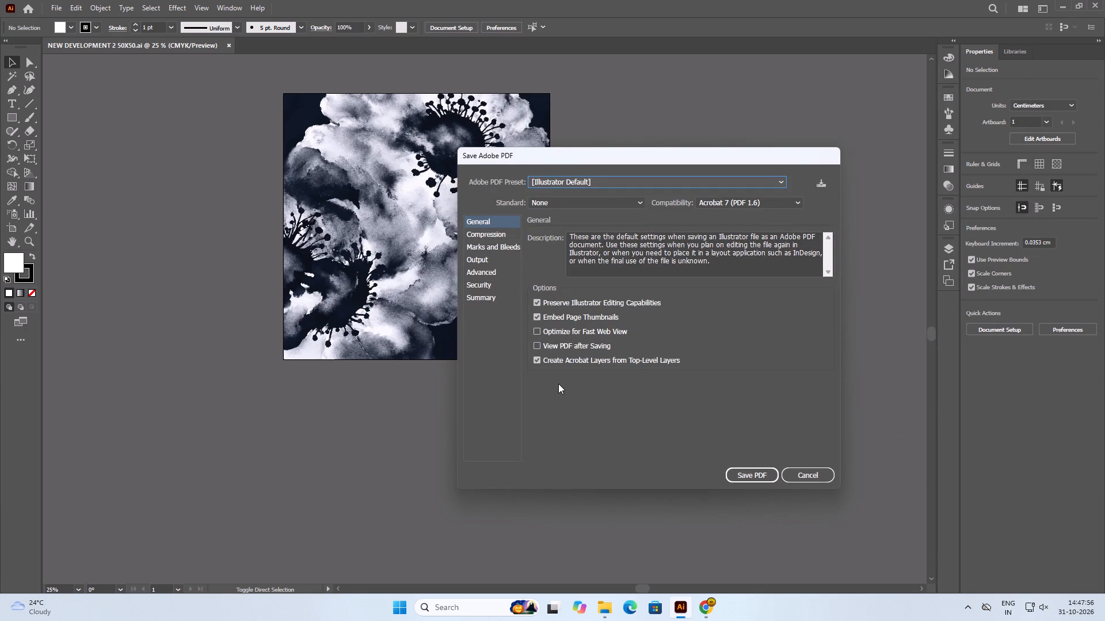
left_click(746, 473)
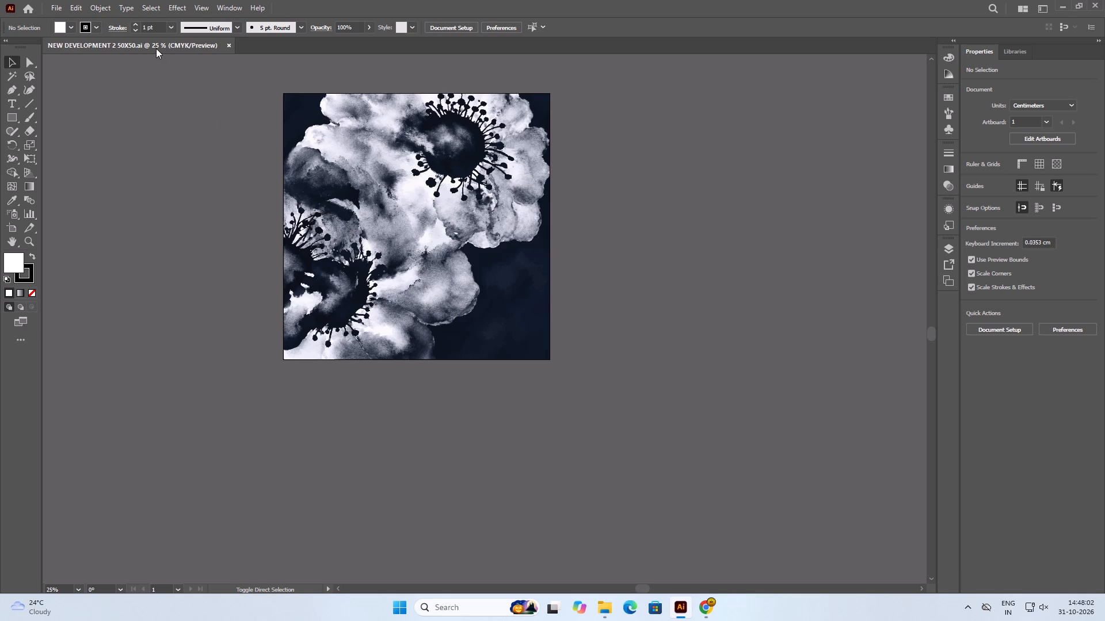
left_click(234, 45)
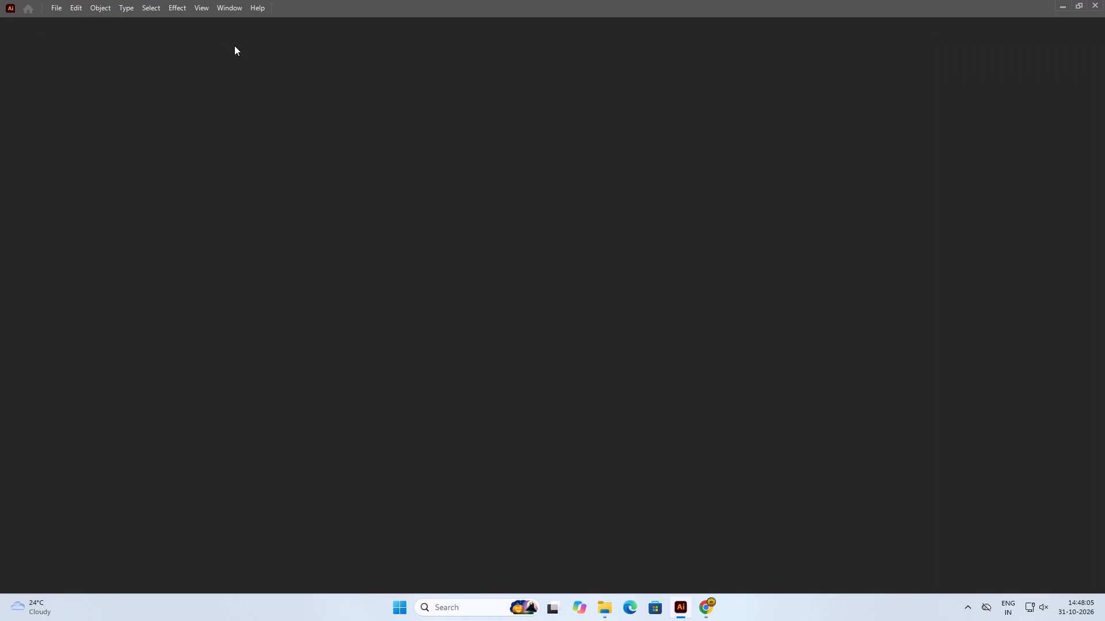
key("ctrl+shift+s")
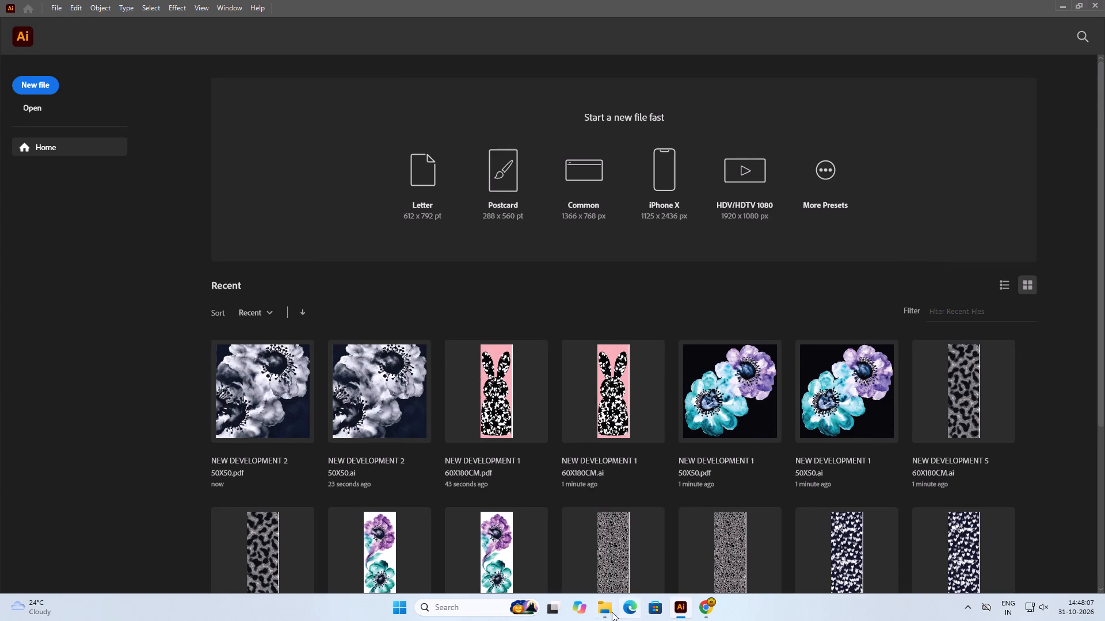
Open NEW DEVELOPMENT 2 60X180CM.ai from the NEW CAD FILE folder in Illustrator.
left_click(607, 612)
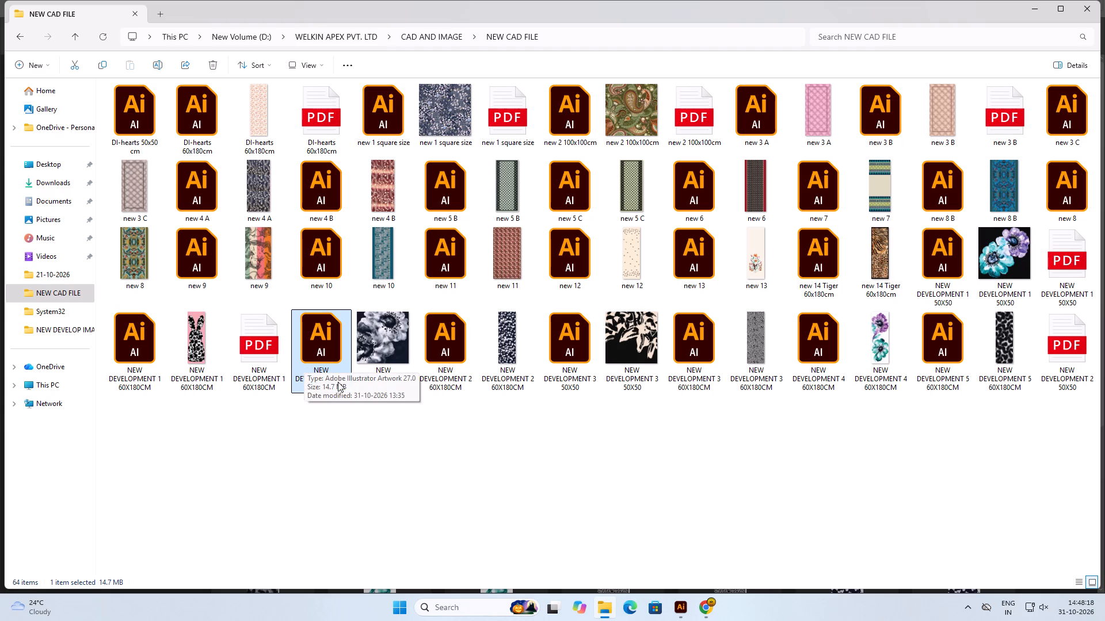
left_click(369, 475)
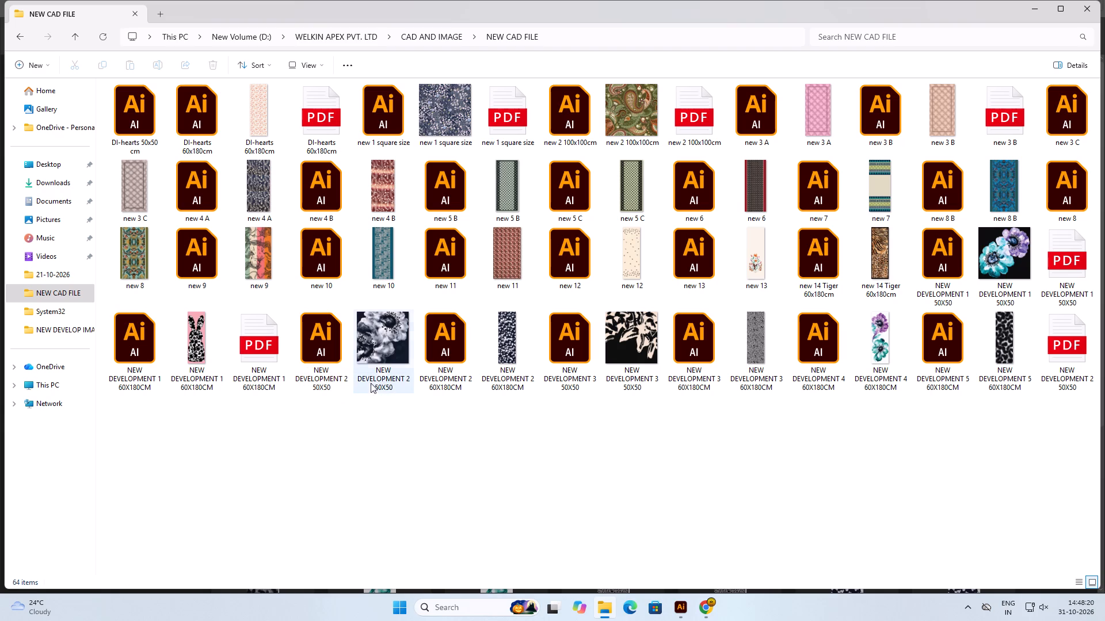
left_click(458, 359)
left_click(454, 442)
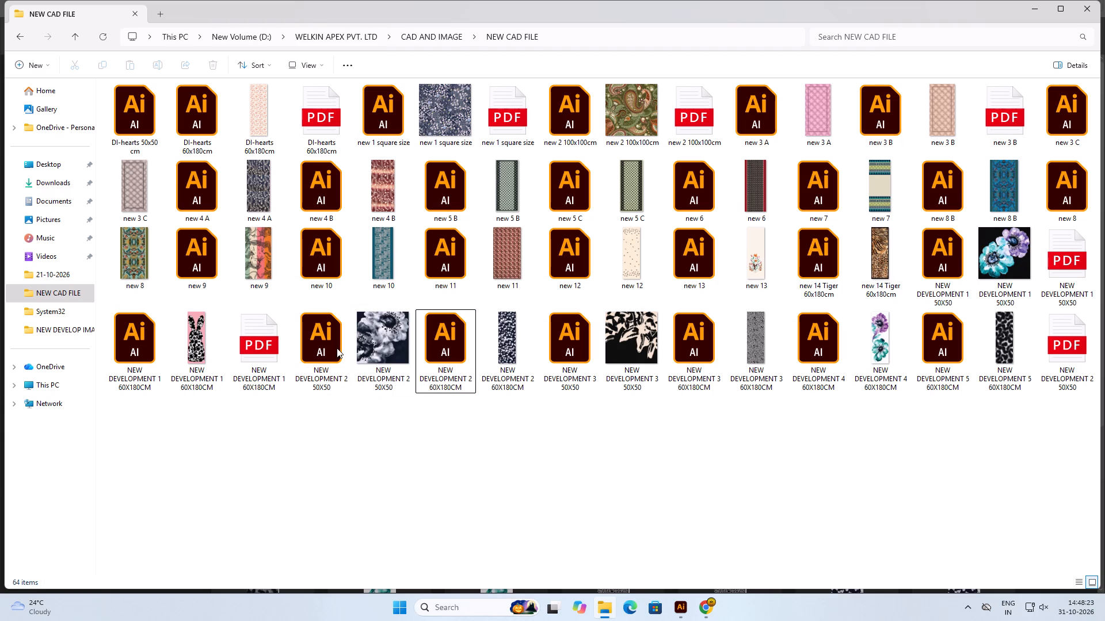
left_click(334, 346)
left_click(418, 342)
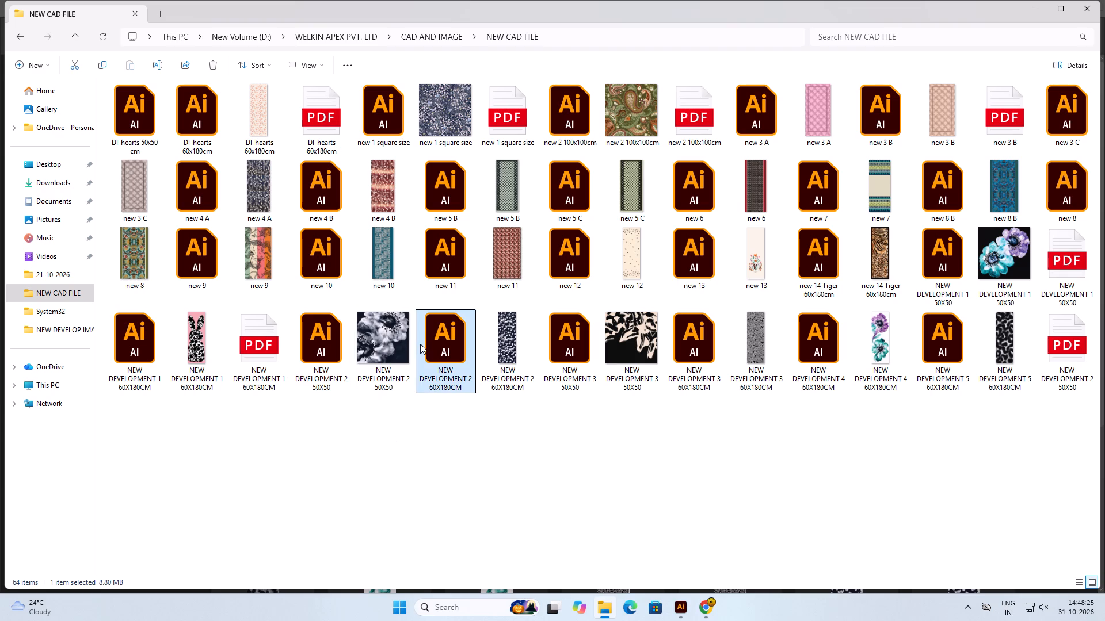
double_click(422, 347)
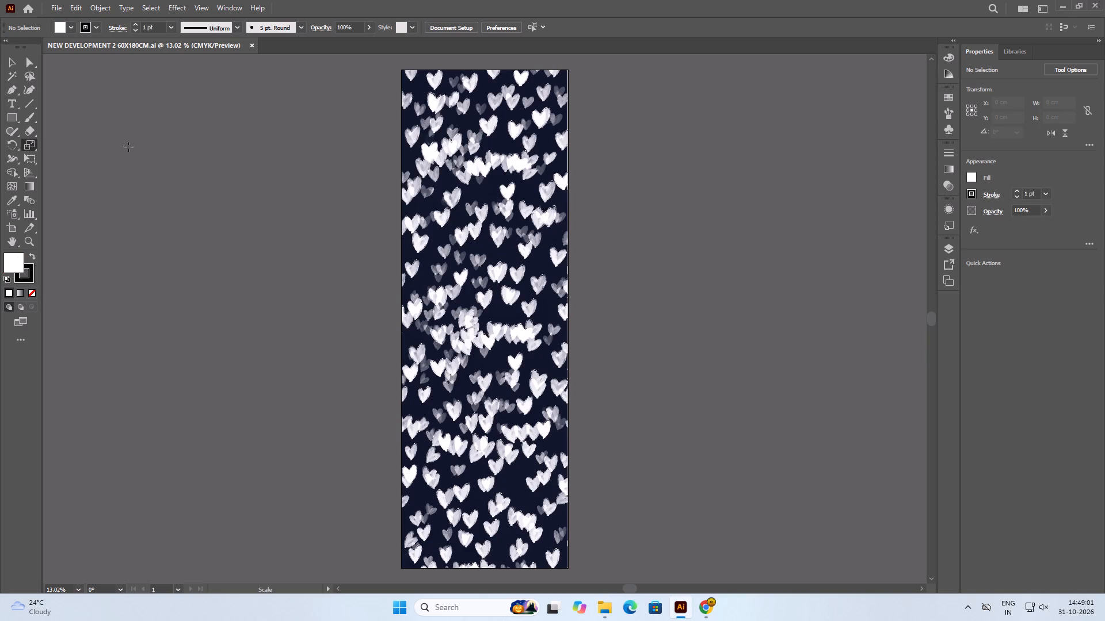
Save the NEW DEVELOPMENT 2 60X180CM hearts design as an Adobe PDF in the NEW CAD FILE folder, and close it.
key("ctrl+shift+s")
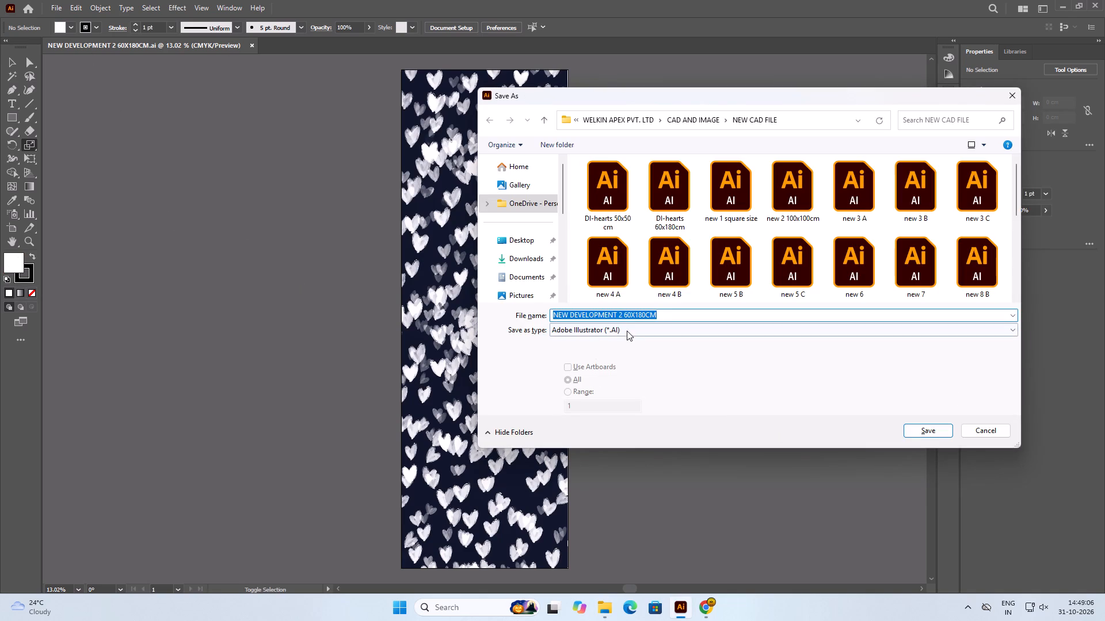
left_click(627, 331)
left_click(601, 353)
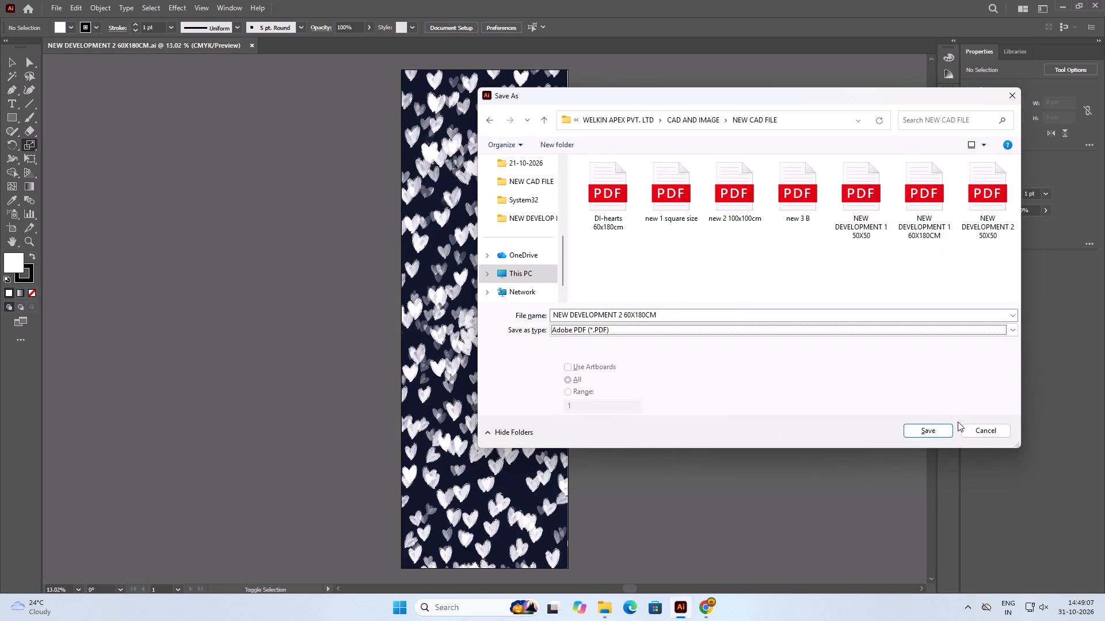
left_click(939, 430)
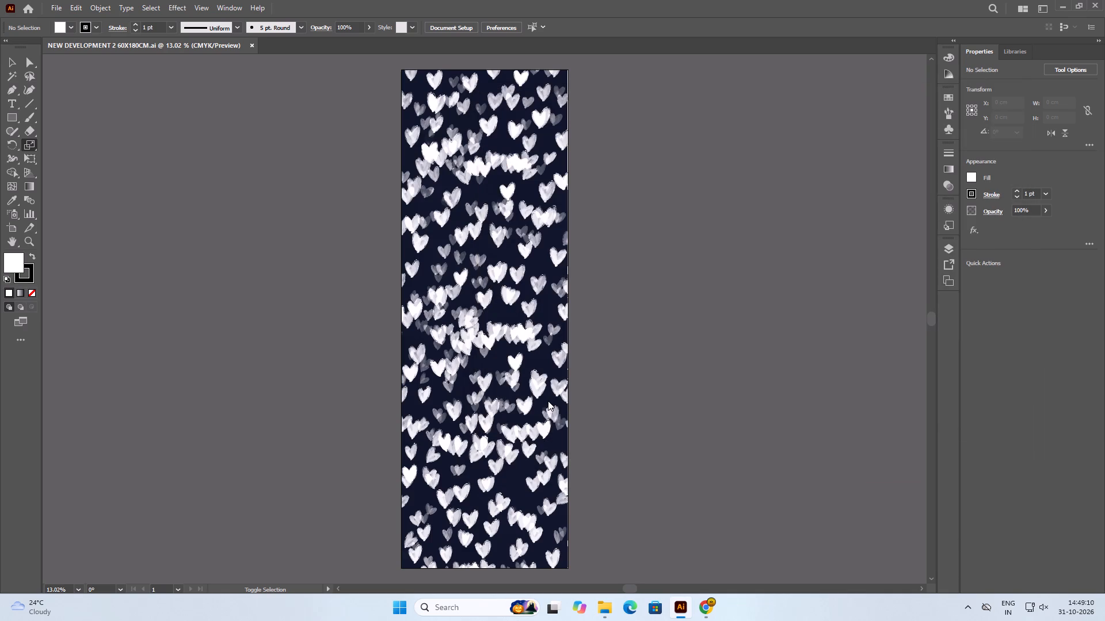
left_click(754, 473)
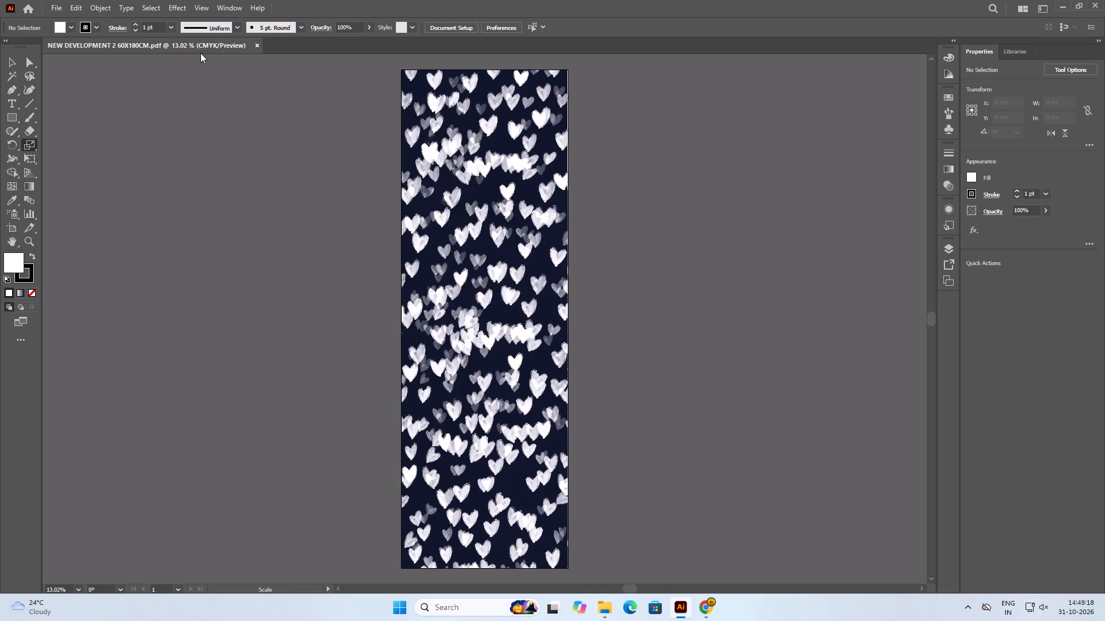
left_click(257, 45)
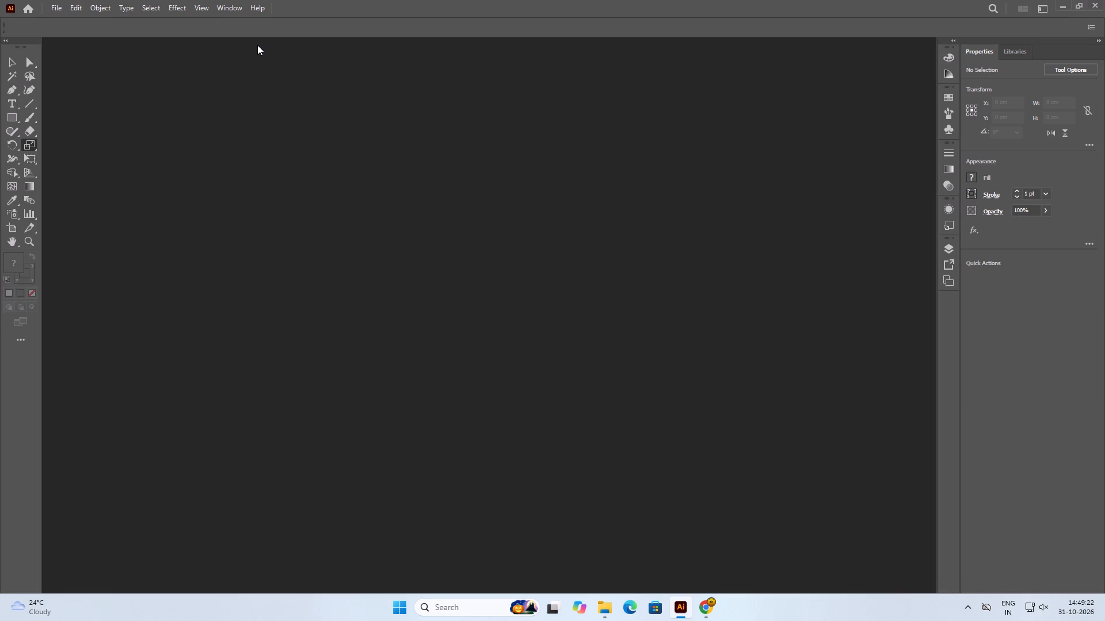
Open NEW DEVELOPMENT 3 50X50.ai from the NEW CAD FILE folder and fit its artboard in the window.
left_click(601, 607)
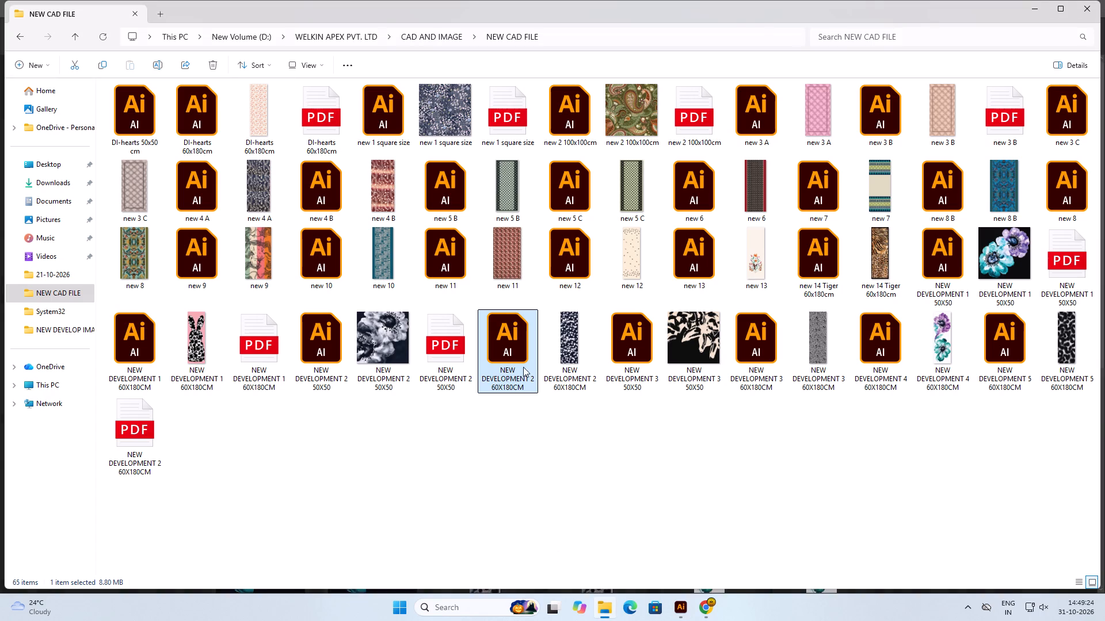
double_click(624, 343)
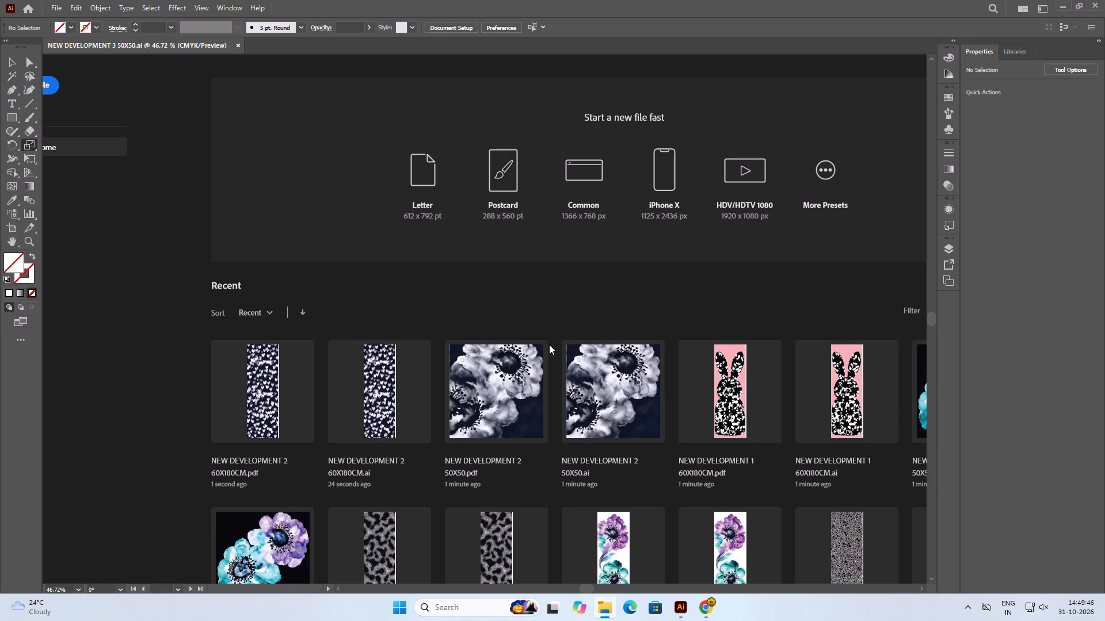
scroll(262, 319, "down", 6)
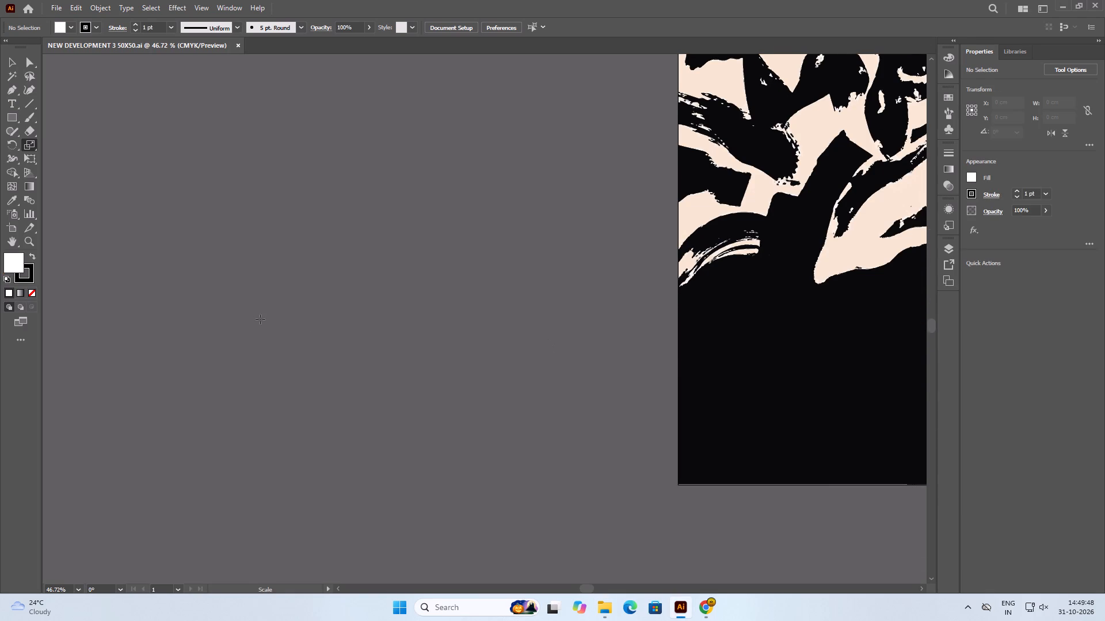
scroll(260, 319, "up", 1)
key("ctrl+0")
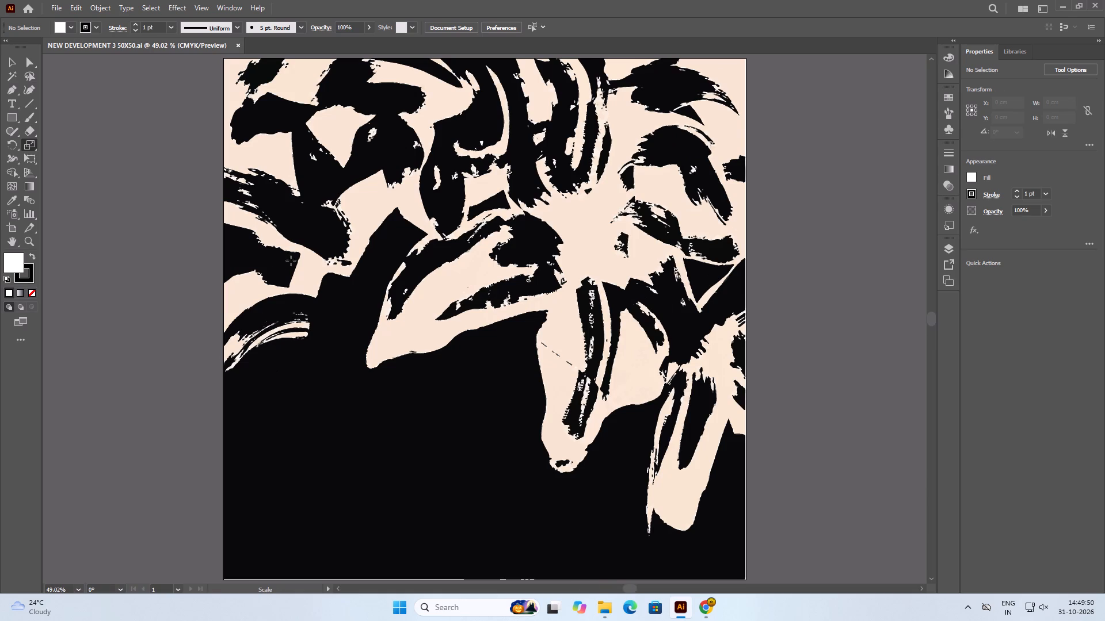
left_click(833, 346)
Save the NEW DEVELOPMENT 3 50X50 design as an Adobe PDF with the Illustrator Default preset.
key("ctrl+shift+s")
left_click(604, 333)
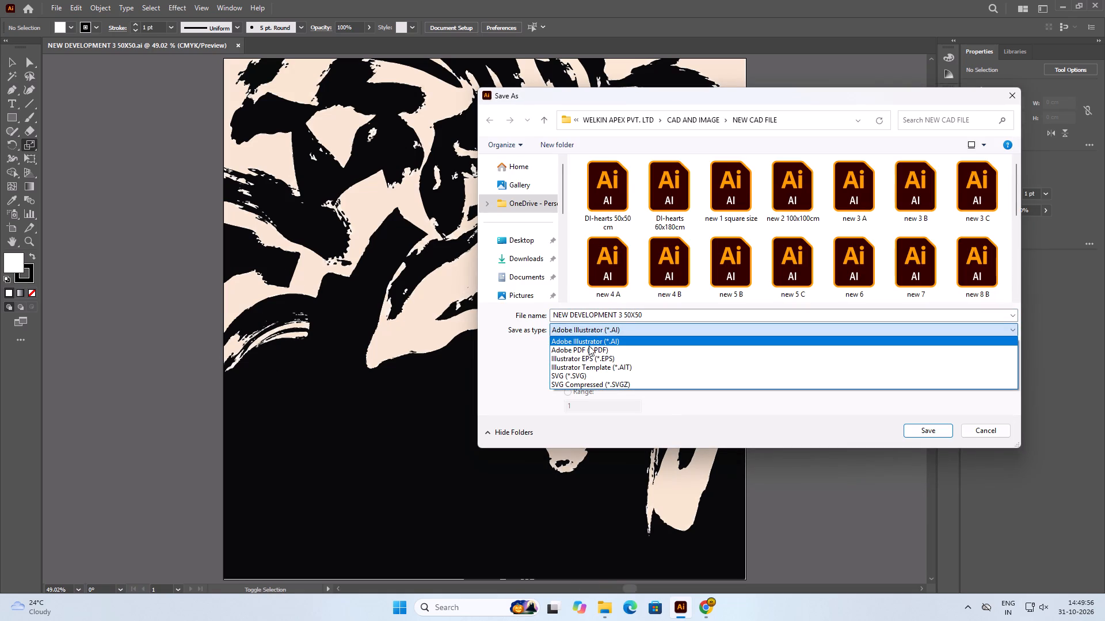
left_click(589, 347)
left_click(927, 429)
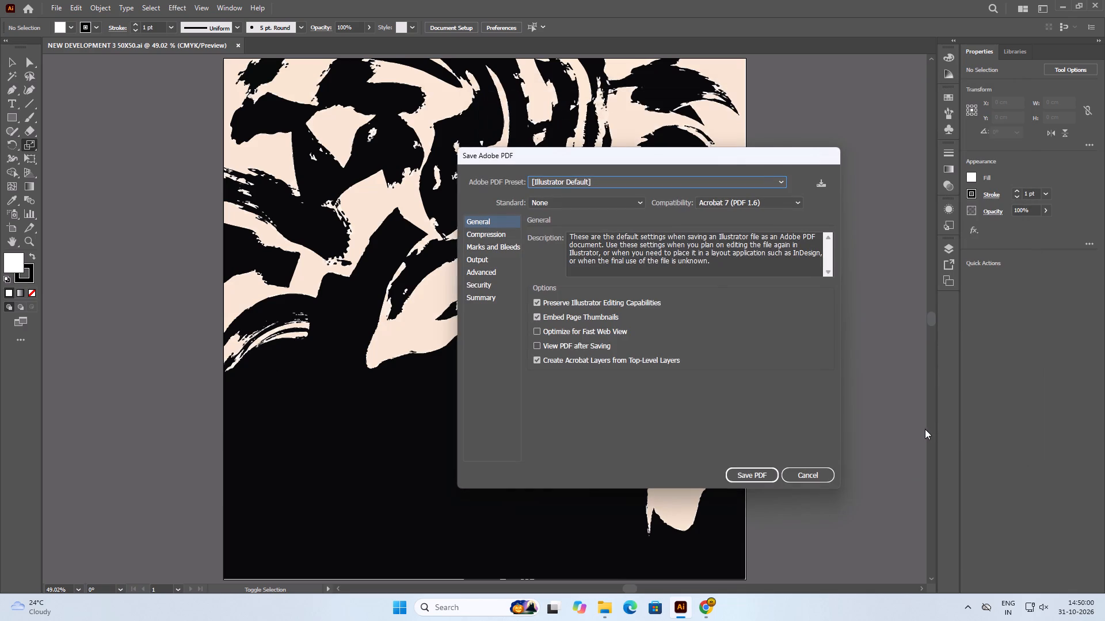
left_click(752, 474)
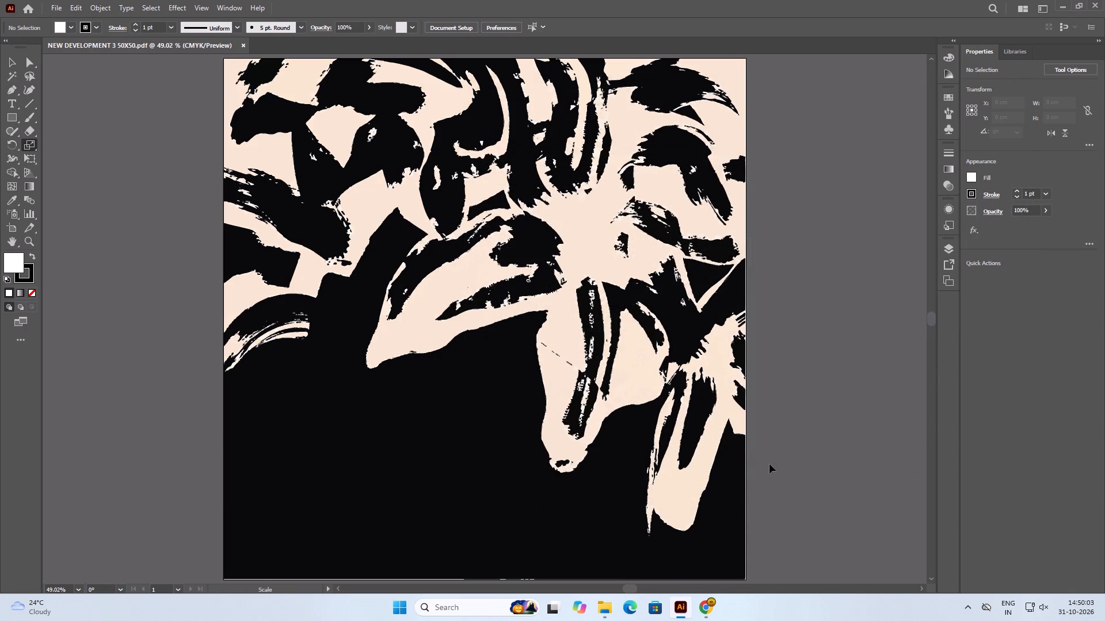
Examine the bottom edge of the traced NEW DEVELOPMENT 3 50X50 artwork up close against the artboard boundary.
scroll(629, 453, "down", 3)
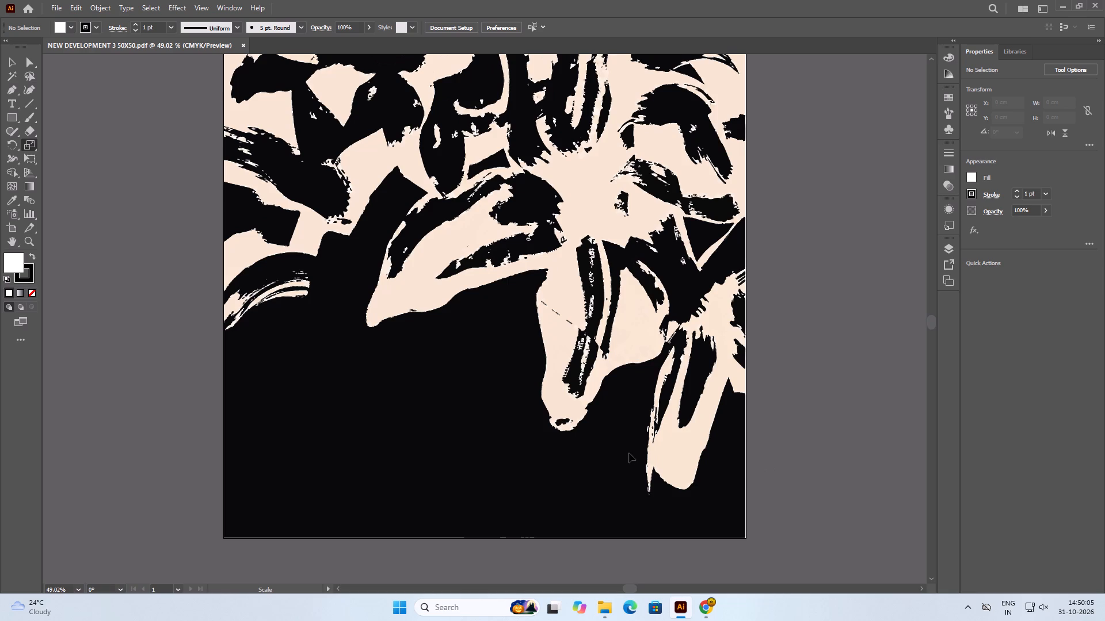
scroll(535, 467, "down", 4)
left_click(516, 456)
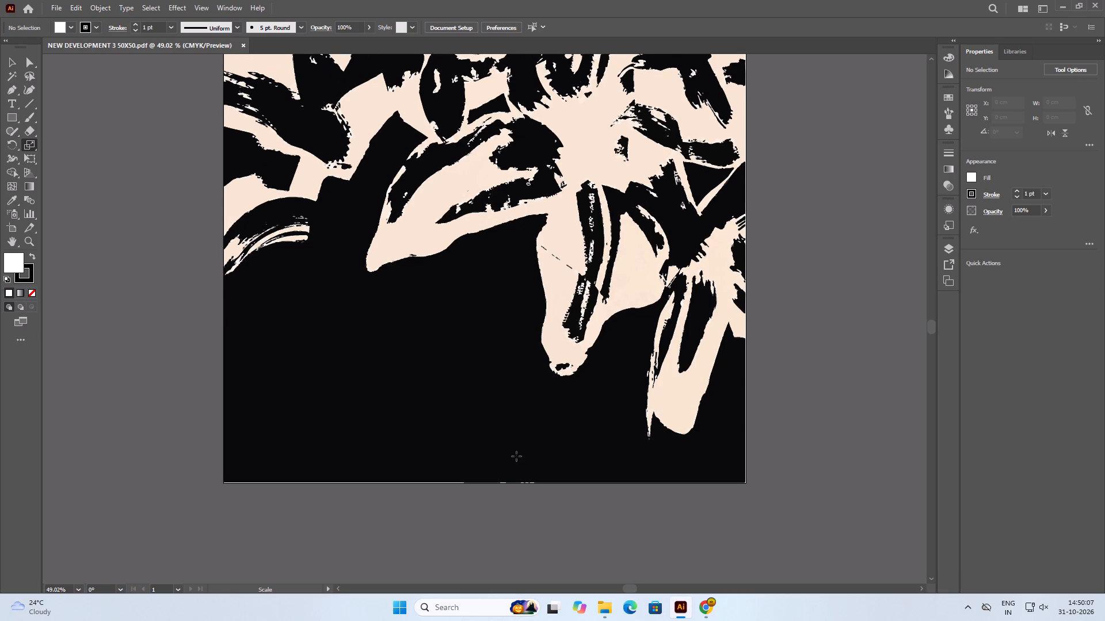
left_click(17, 58)
left_click(452, 227)
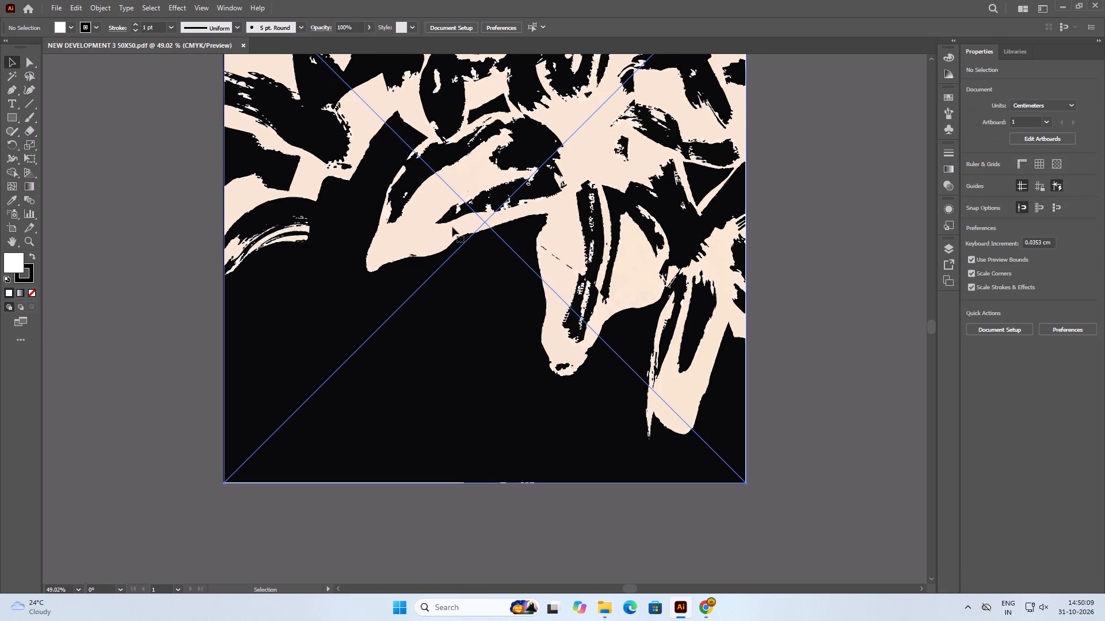
scroll(371, 517, "up", 2)
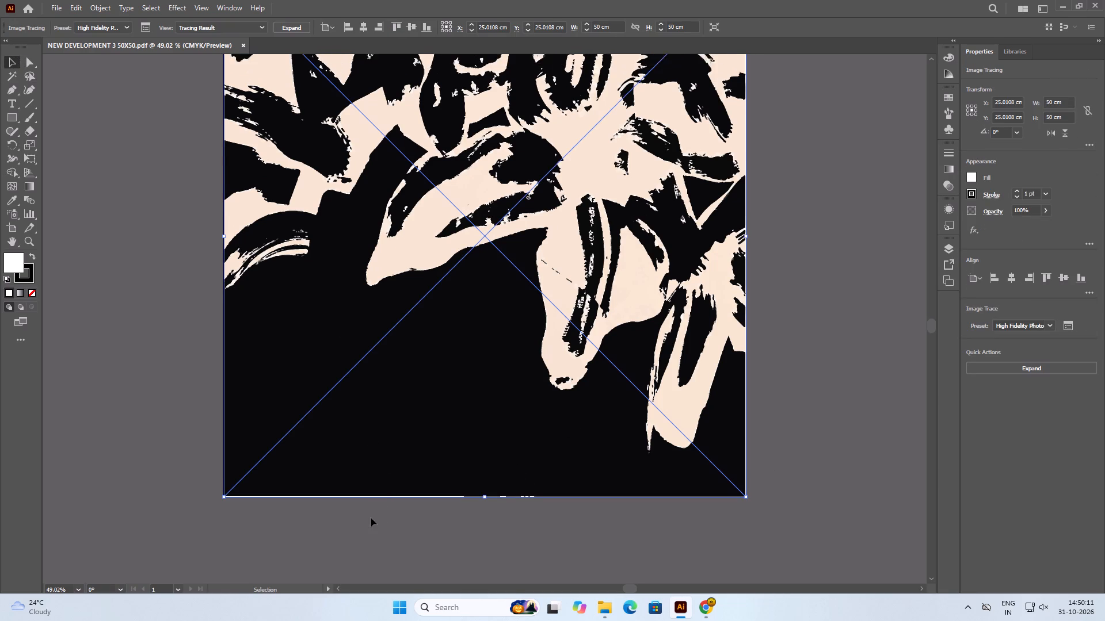
scroll(371, 517, "up", 2)
scroll(523, 493, "up", 2, "alt")
scroll(336, 427, "down", 4, "alt")
scroll(650, 477, "up", 3, "alt")
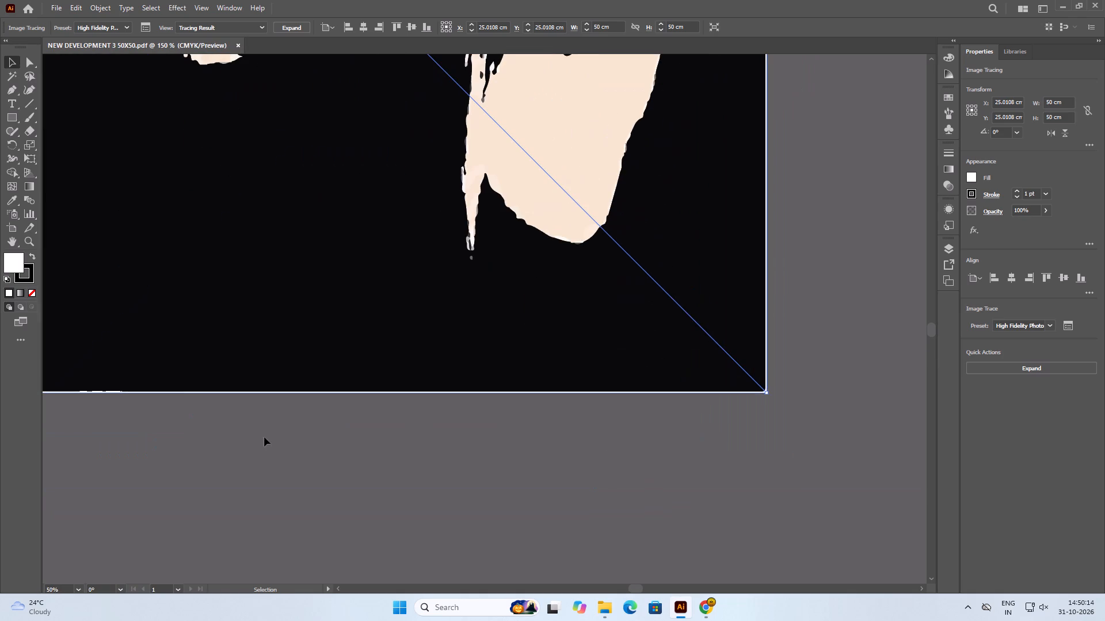
scroll(319, 378, "down", 2, "alt")
scroll(85, 378, "up", 3, "alt")
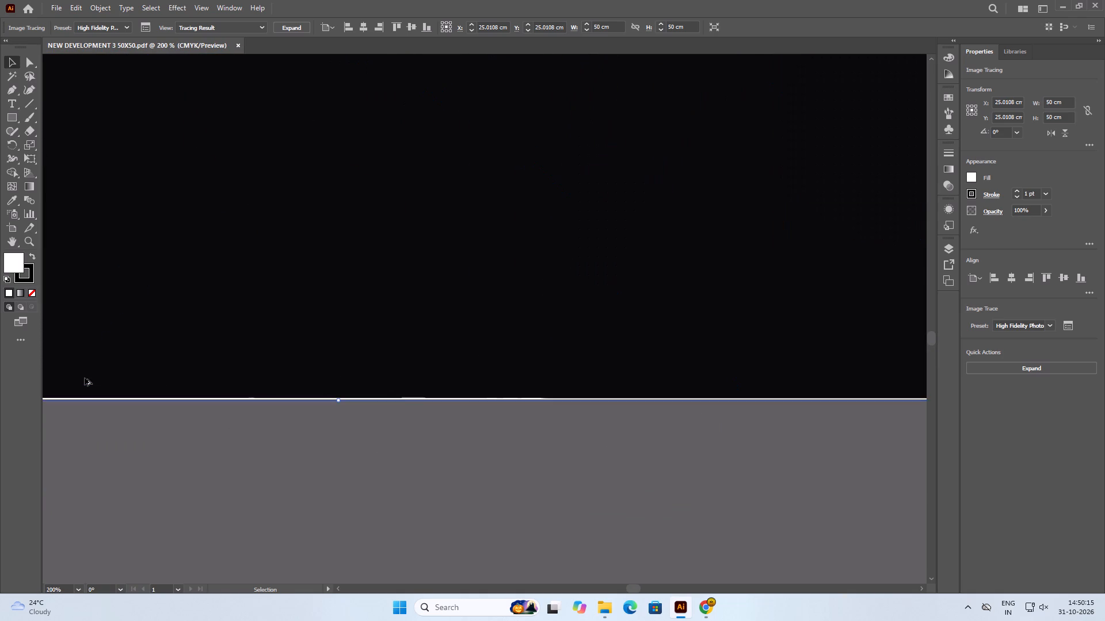
scroll(85, 378, "up", 1, "alt")
scroll(338, 402, "down", 2, "alt")
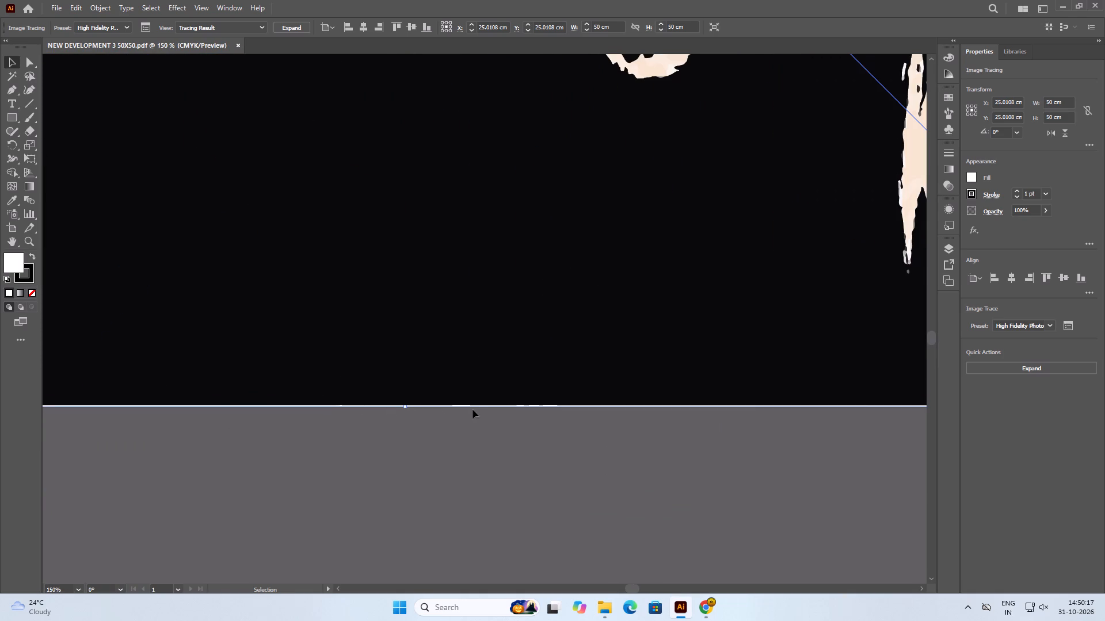
scroll(562, 419, "up", 1, "alt")
scroll(590, 413, "down", 1, "alt")
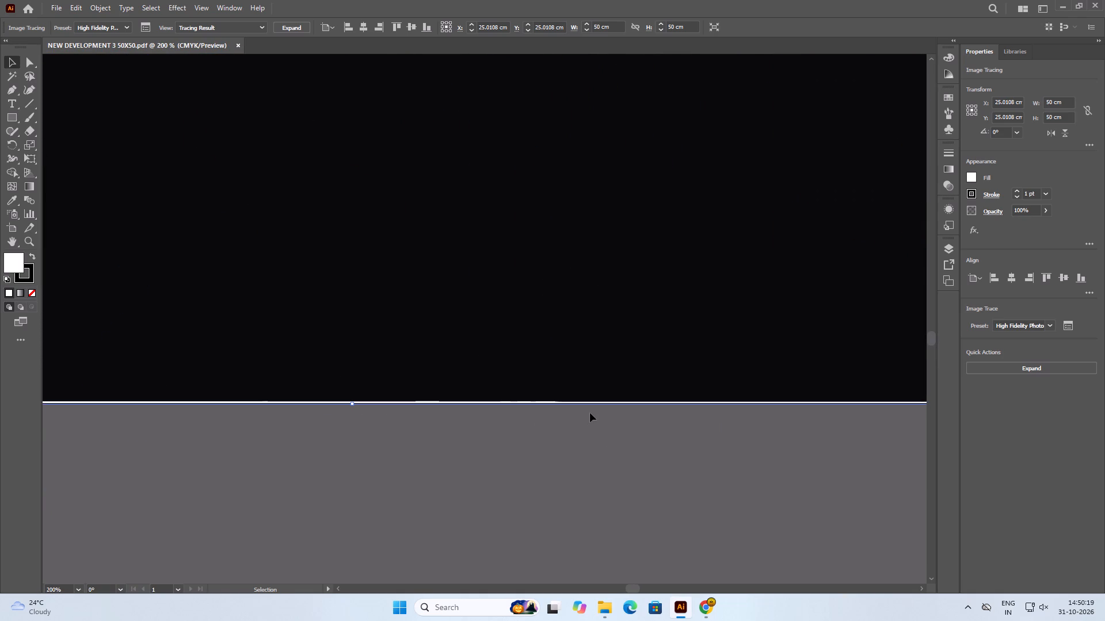
scroll(570, 411, "up", 1, "alt")
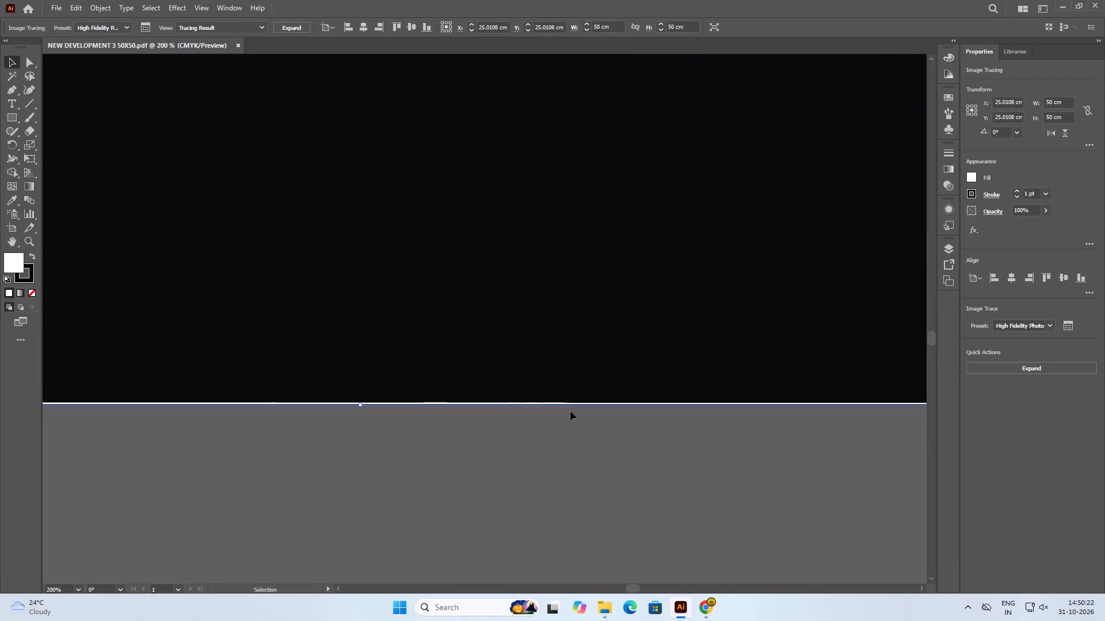
scroll(570, 411, "down", 1, "alt")
scroll(616, 417, "up", 1, "alt")
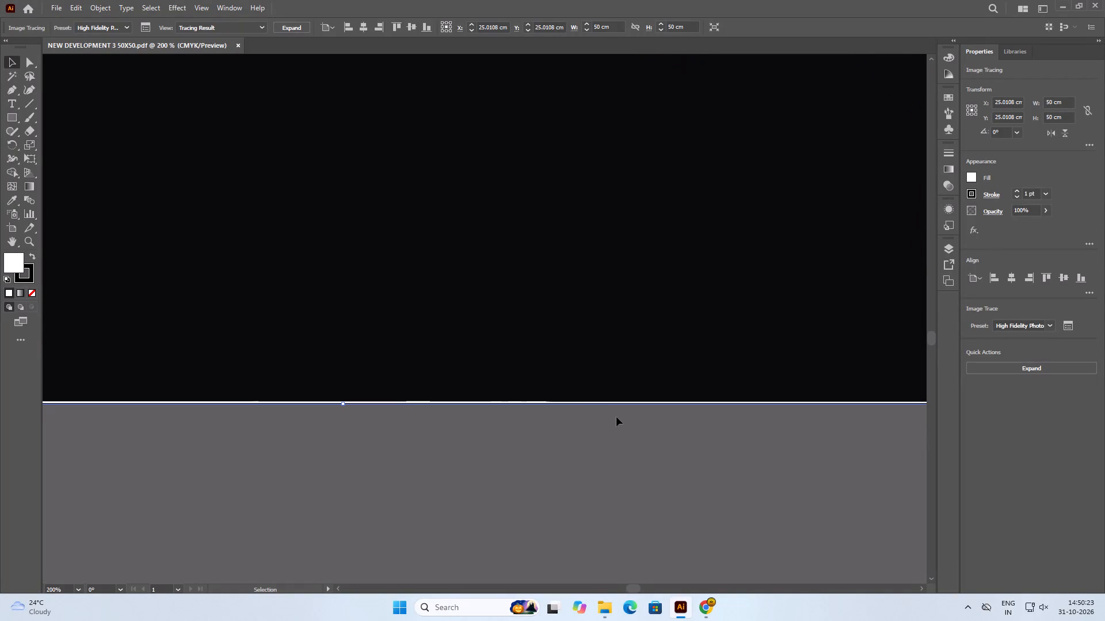
scroll(563, 407, "up", 2, "alt")
scroll(553, 408, "down", 6, "alt")
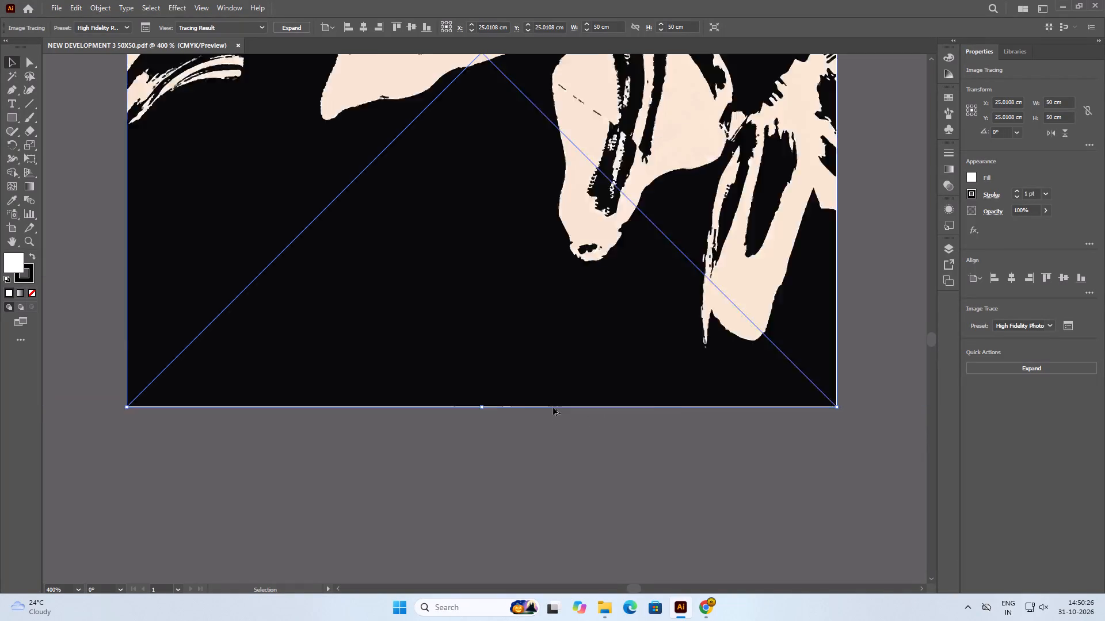
scroll(553, 408, "down", 3, "alt")
left_click(560, 458)
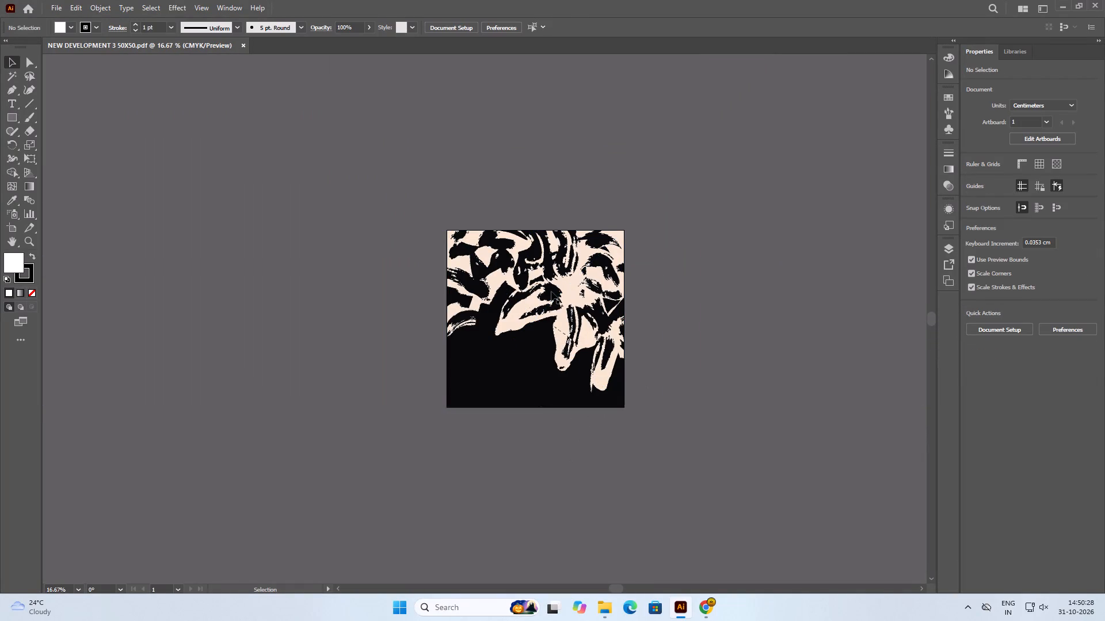
Close the NEW DEVELOPMENT 3 50X50 PDF document and open NEW DEVELOPMENT 3 60X180CM.ai from the NEW CAD FILE folder.
left_click(245, 43)
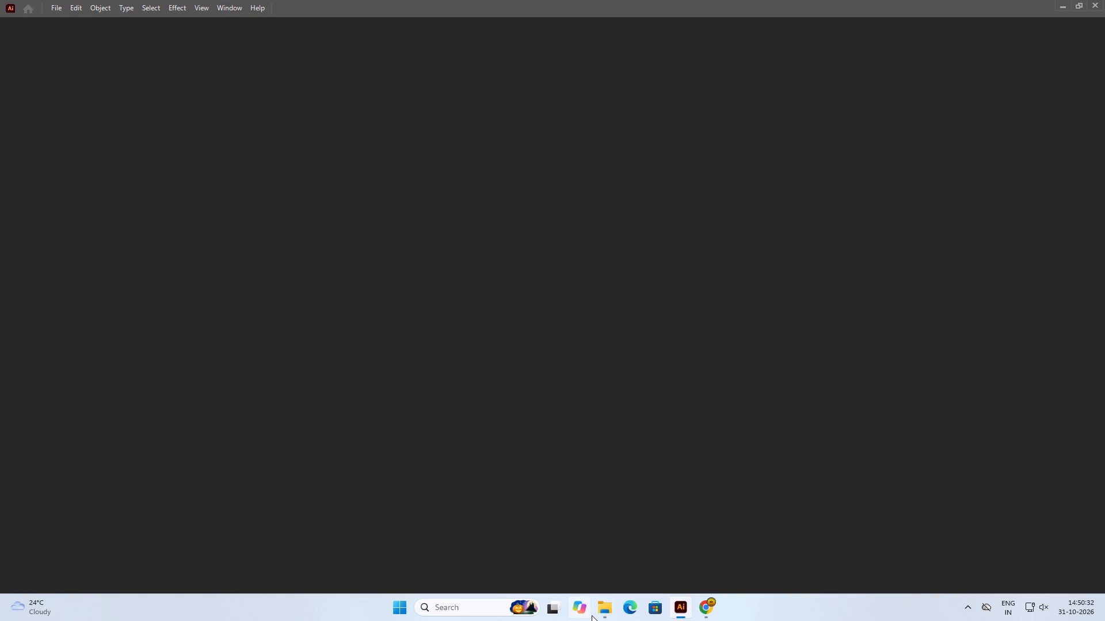
left_click(600, 614)
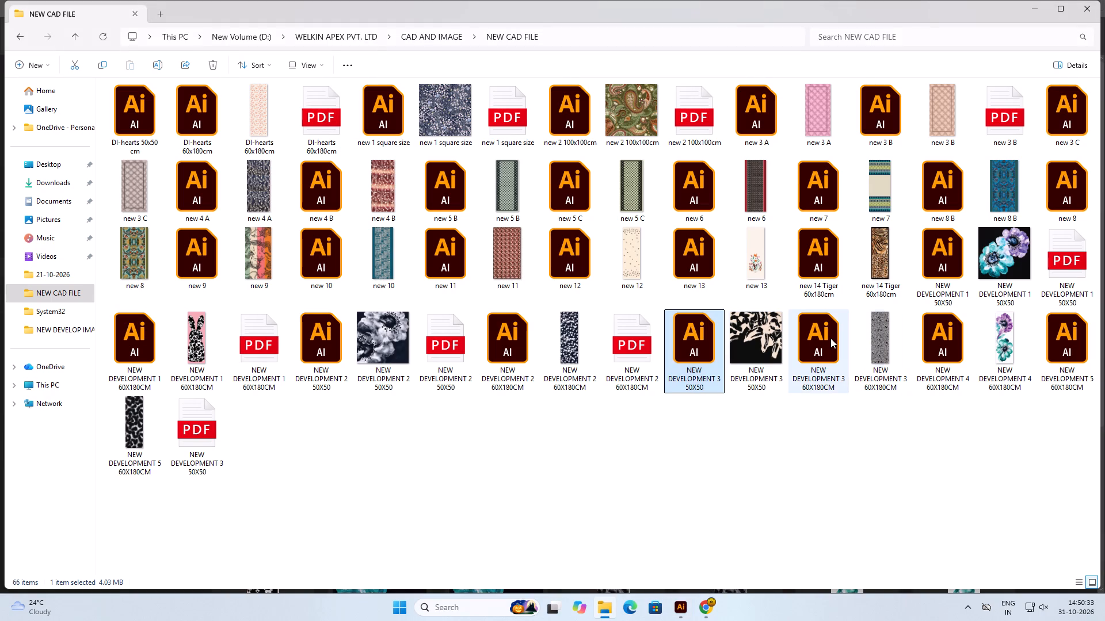
double_click(830, 338)
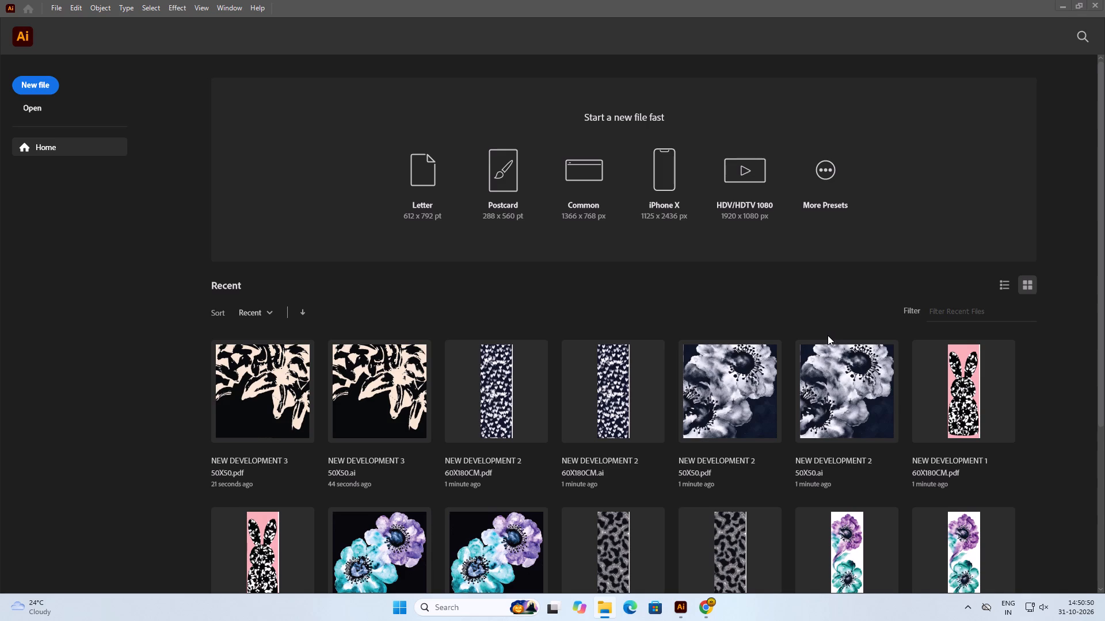
left_click(160, 250)
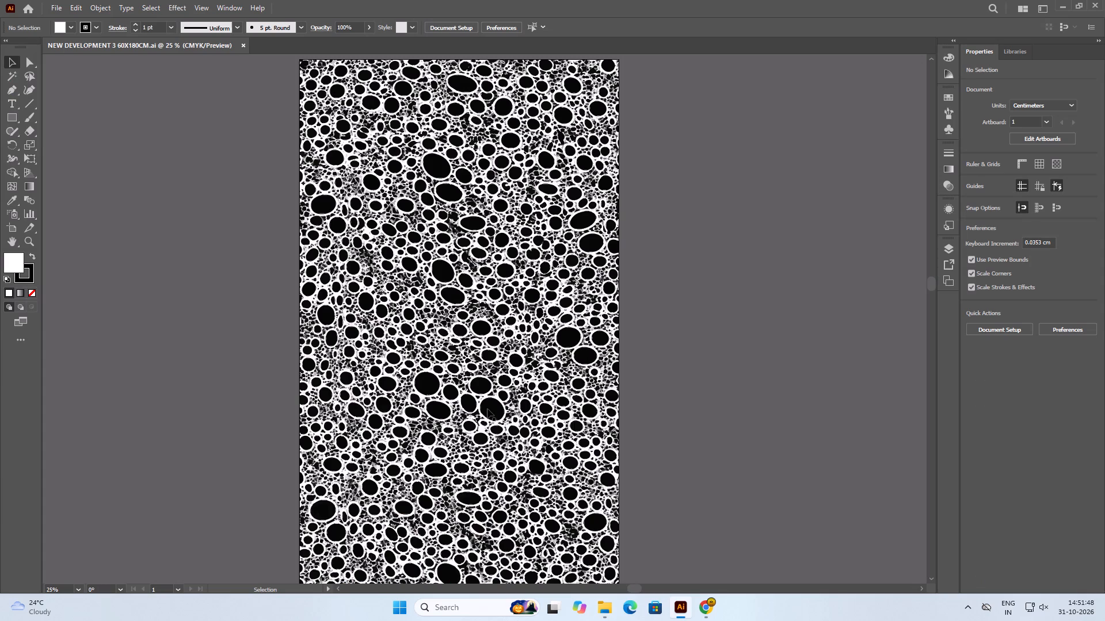
Save the NEW DEVELOPMENT 3 60X180CM design as an Adobe PDF in the NEW CAD FILE folder with the Illustrator Default preset.
scroll(448, 354, "up", 5)
scroll(448, 354, "down", 6)
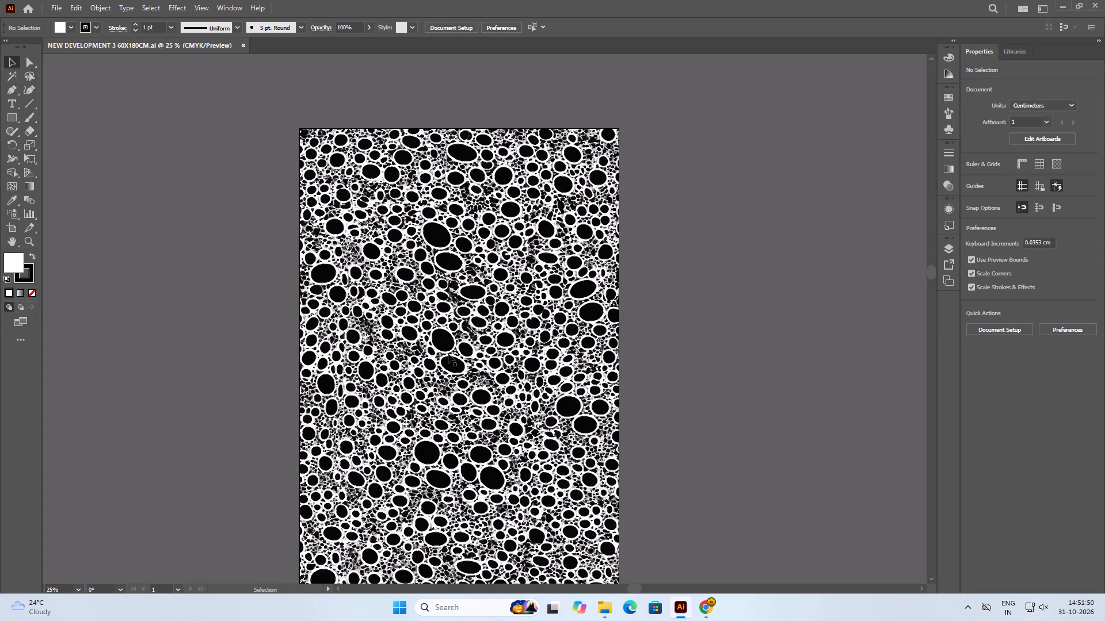
scroll(448, 354, "down", 12)
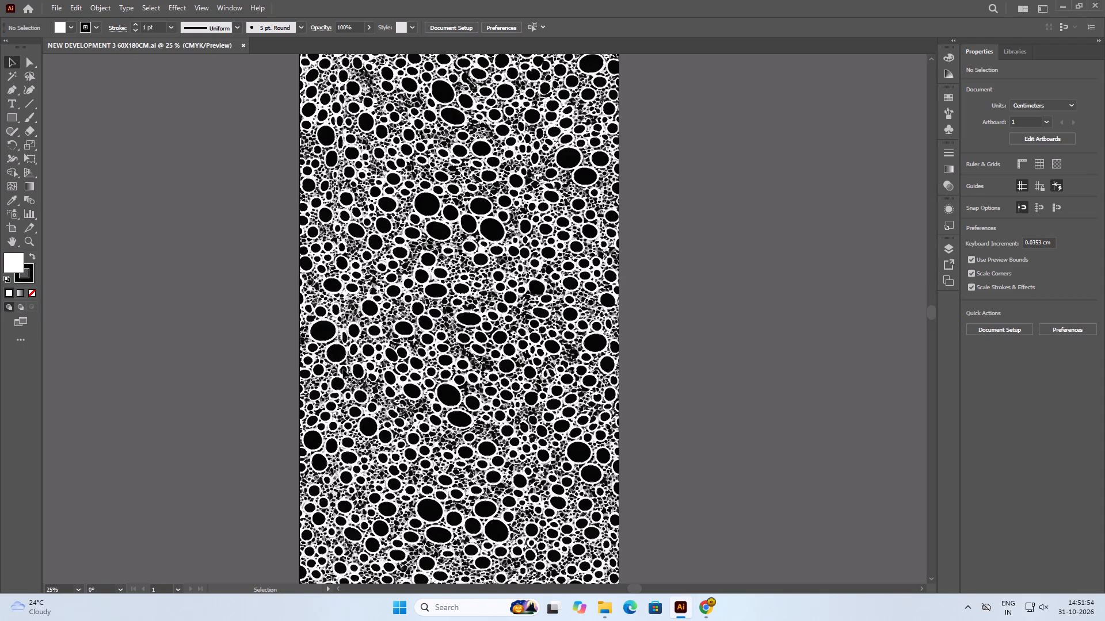
key("ctrl+shift+s")
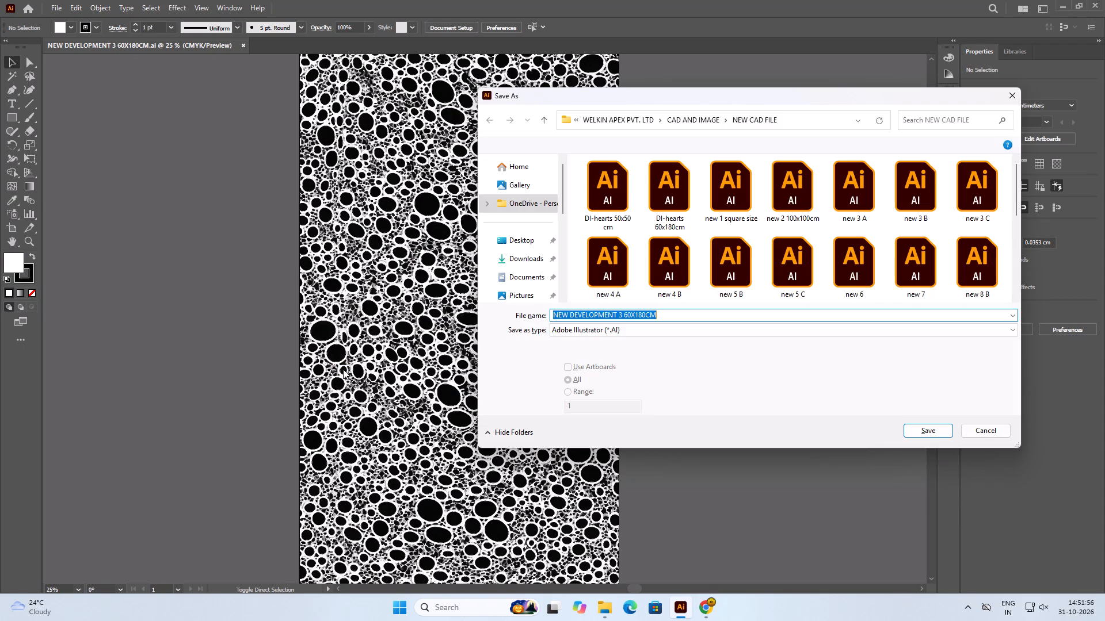
left_click(693, 329)
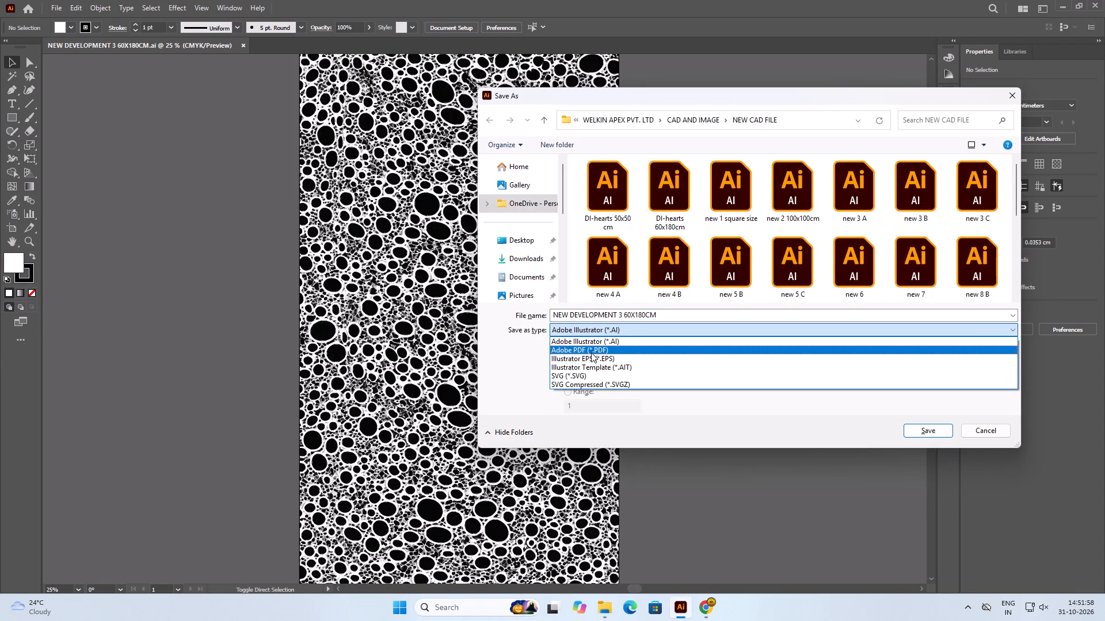
left_click(591, 354)
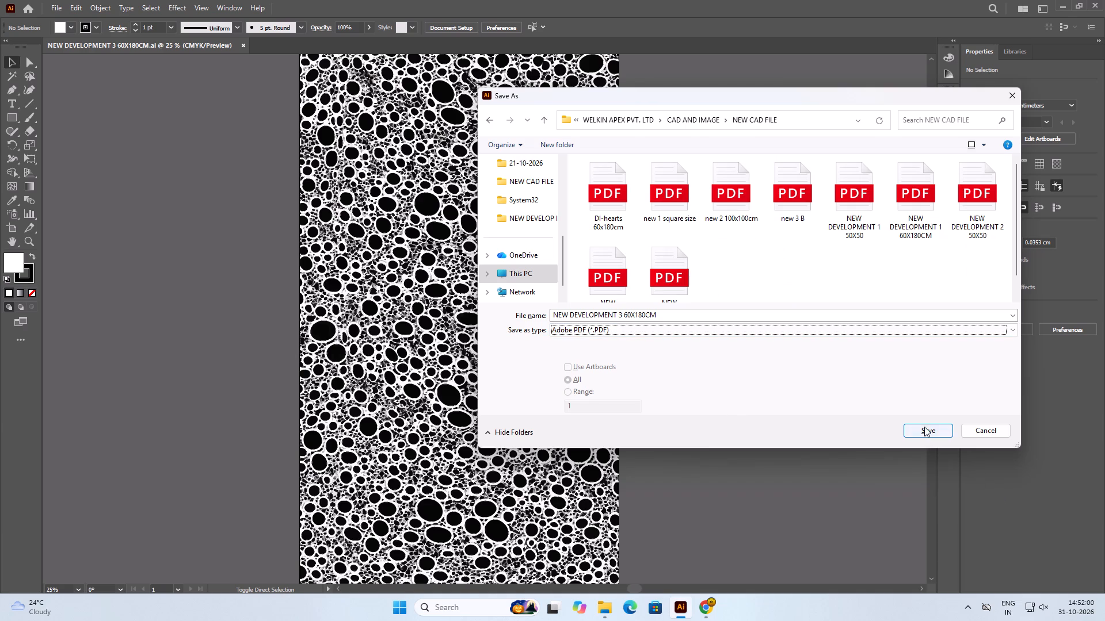
left_click(924, 427)
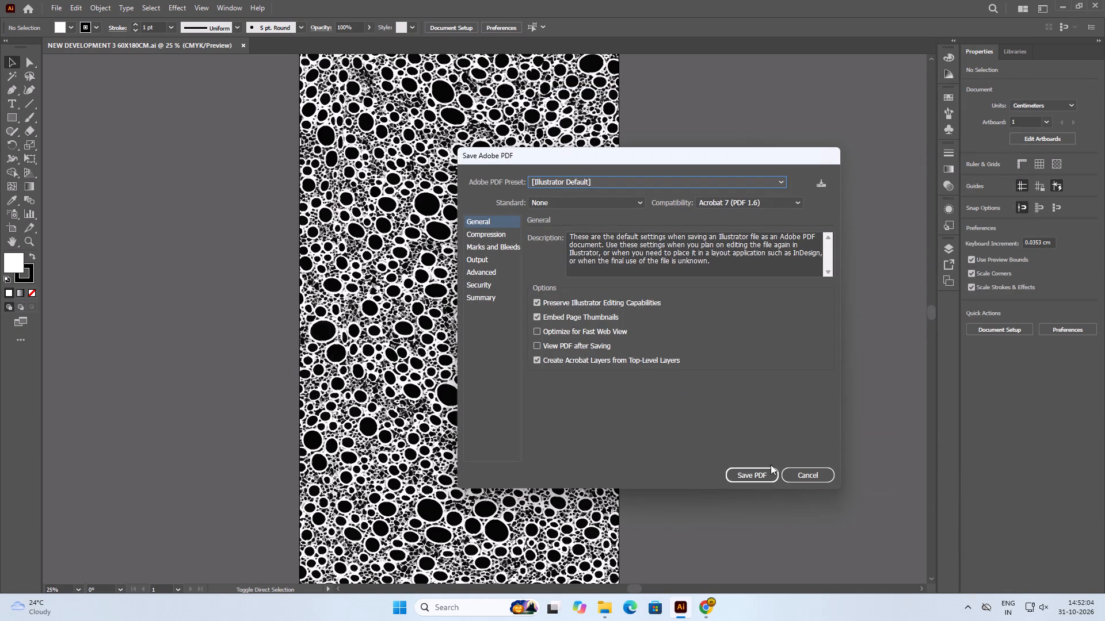
left_click(761, 476)
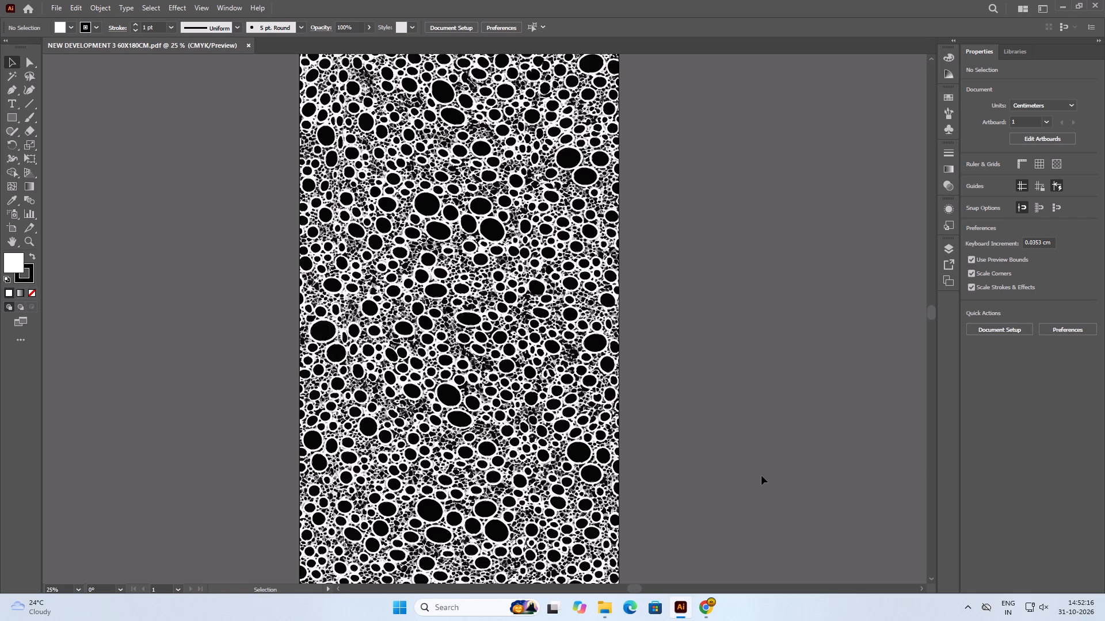
Close the NEW DEVELOPMENT 3 60X180CM PDF document and open NEW DEVELOPMENT 4 60X180CM.ai from the NEW CAD FILE folder.
left_click(247, 45)
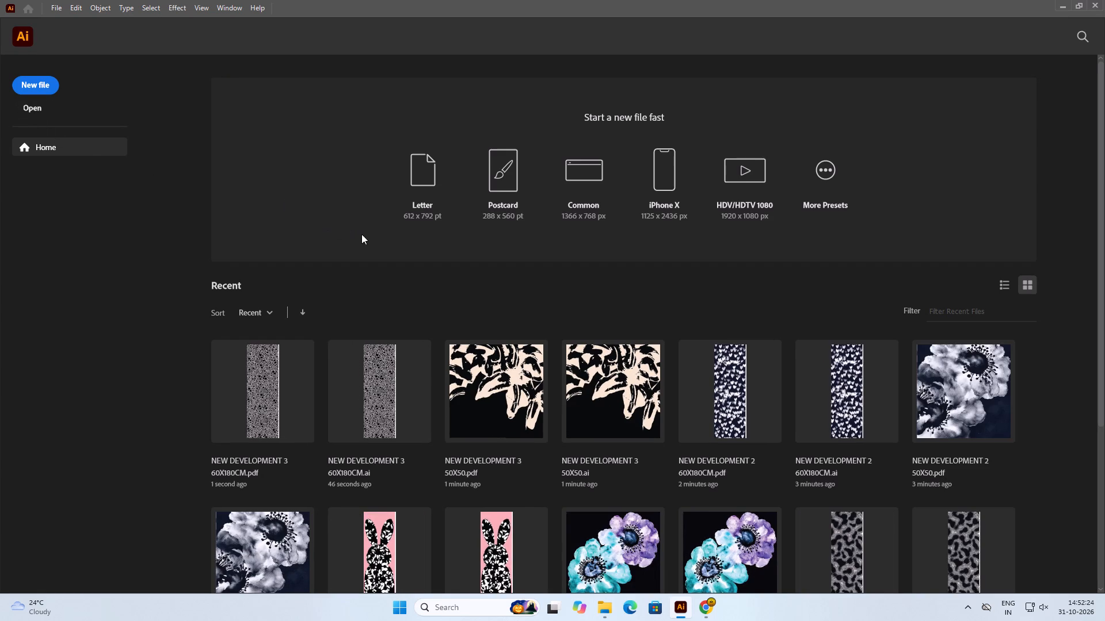
left_click(600, 606)
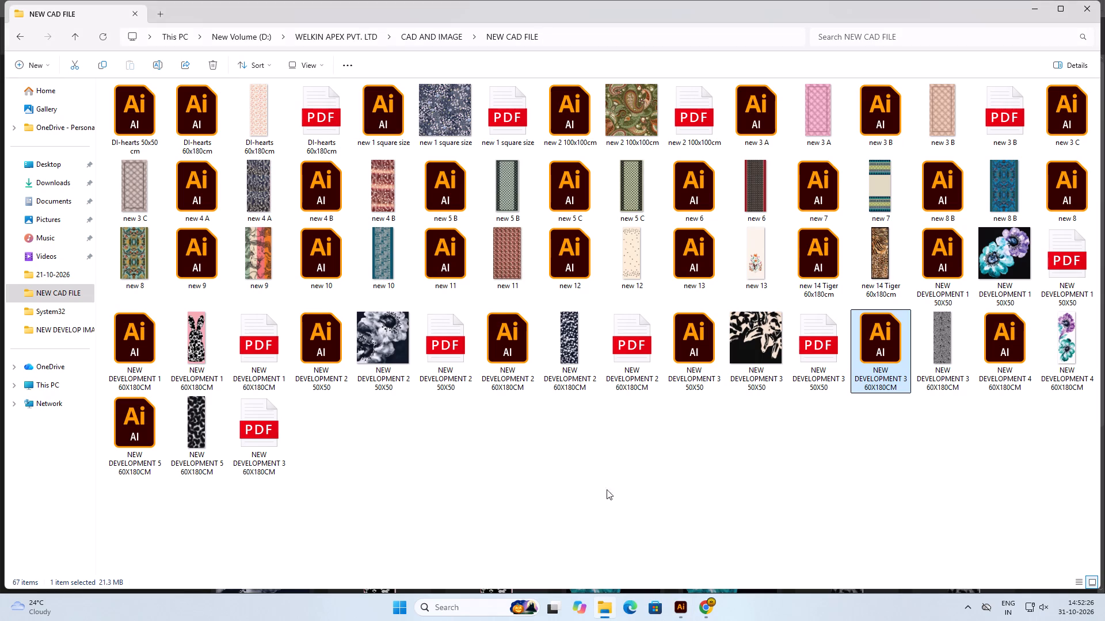
double_click(1005, 339)
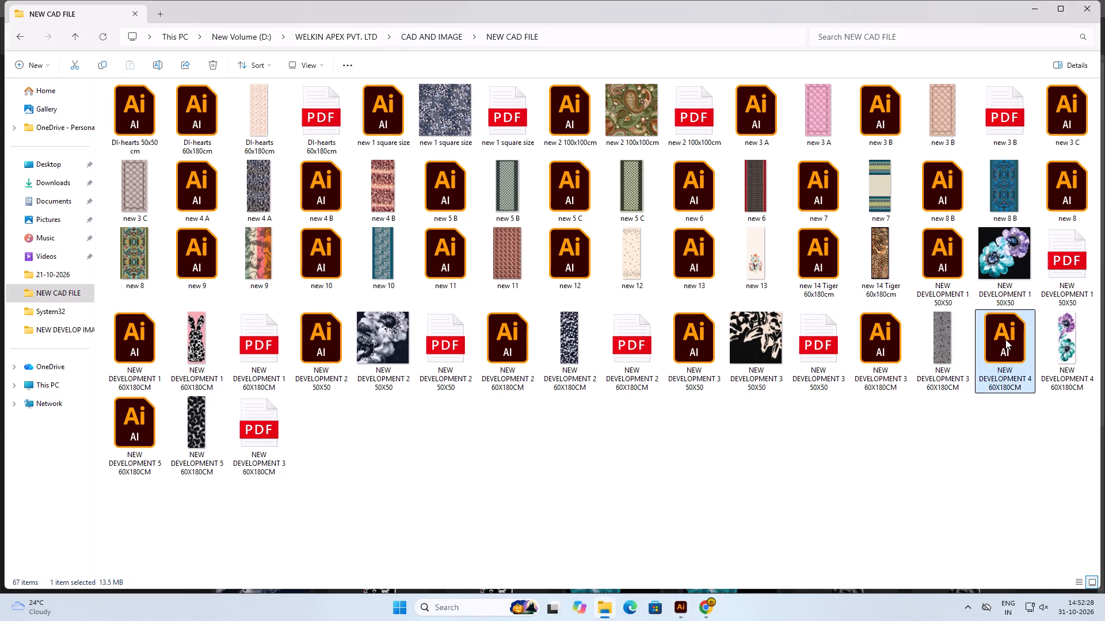
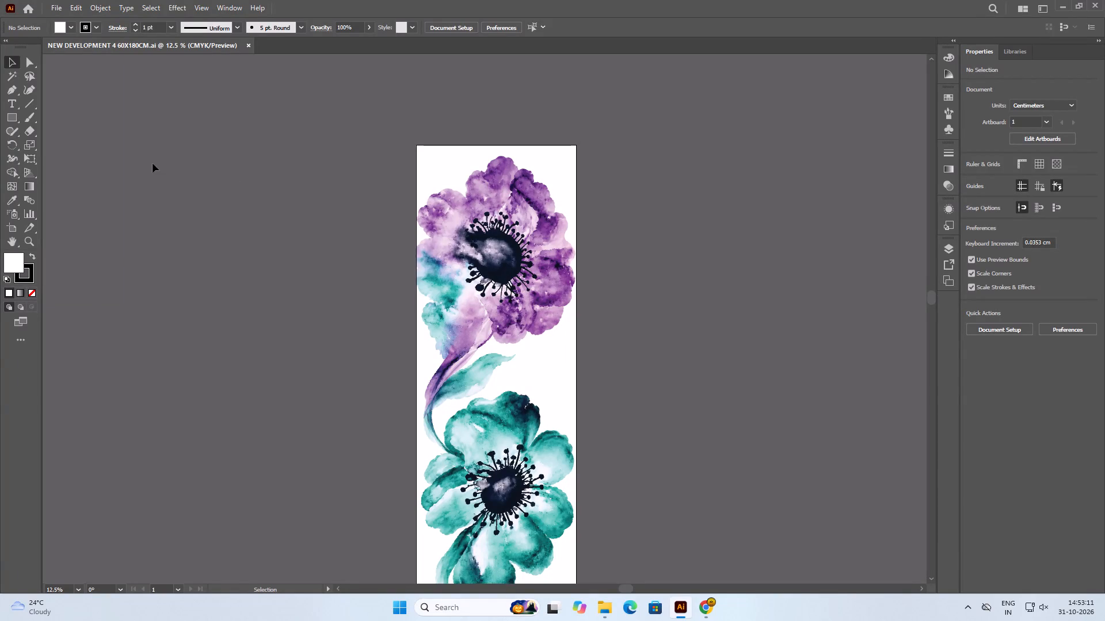
Save the NEW DEVELOPMENT 4 60X180CM design as an Adobe PDF in the NEW CAD FILE folder.
key("ctrl+shift+s")
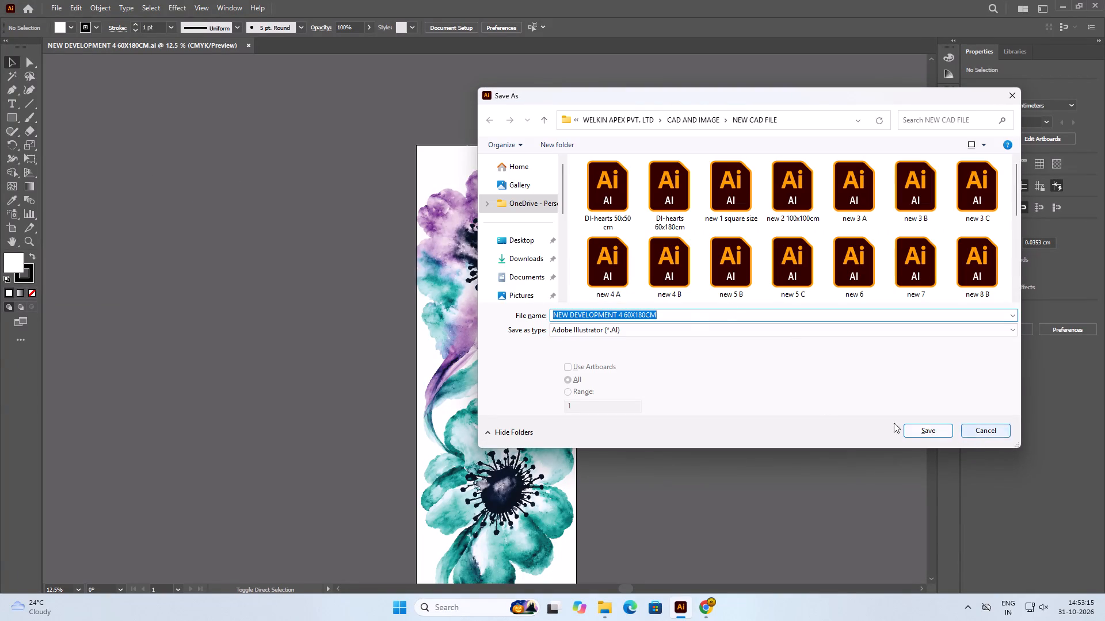
left_click(689, 327)
left_click(599, 349)
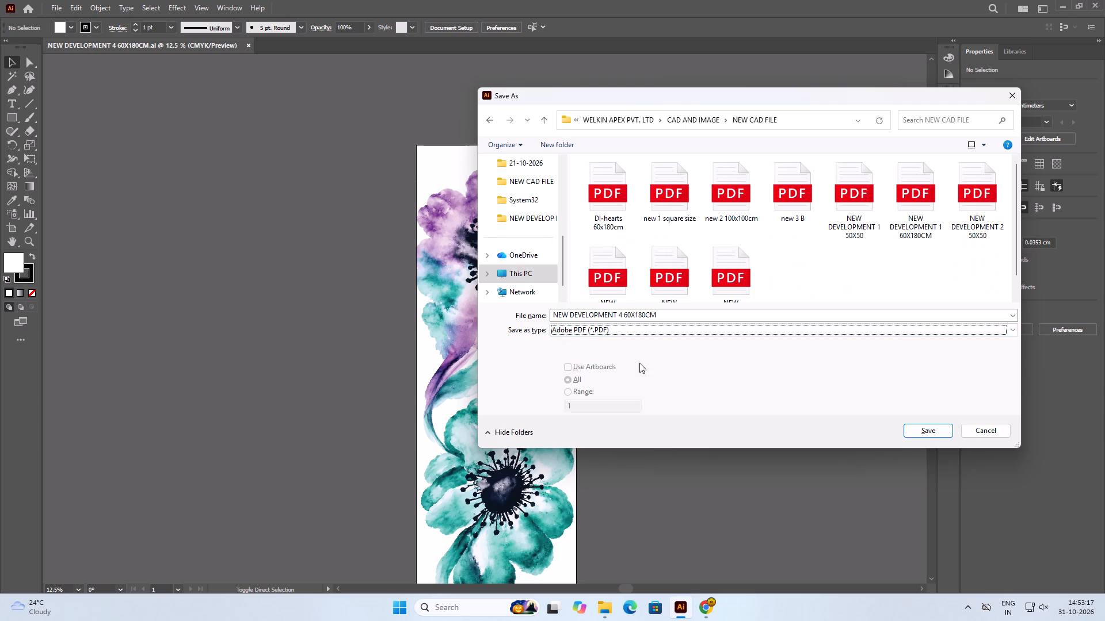
left_click(928, 432)
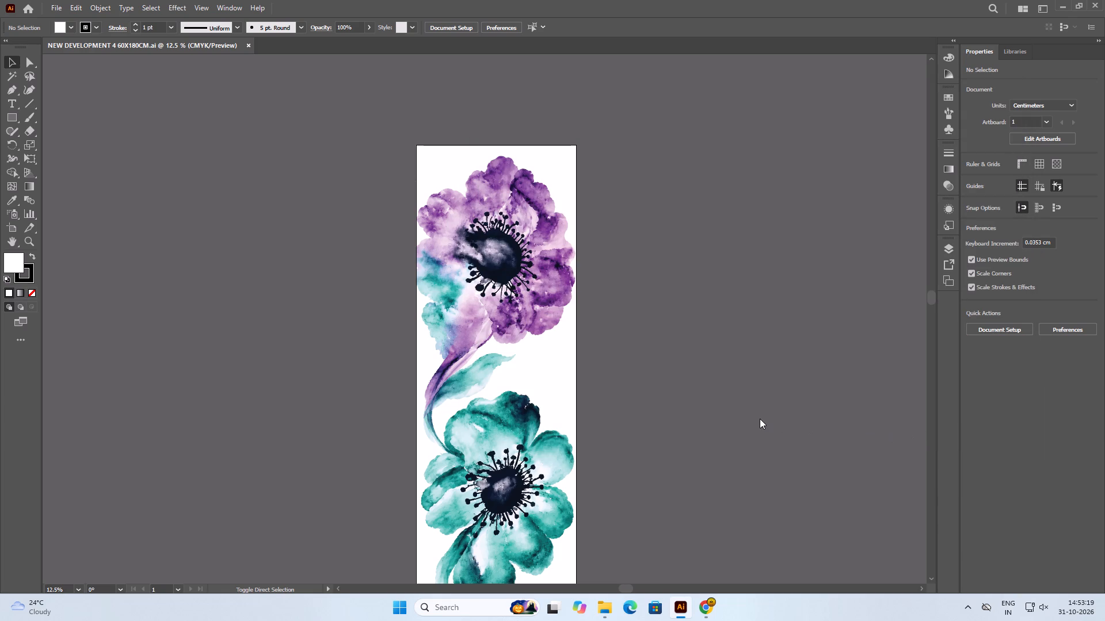
left_click(742, 470)
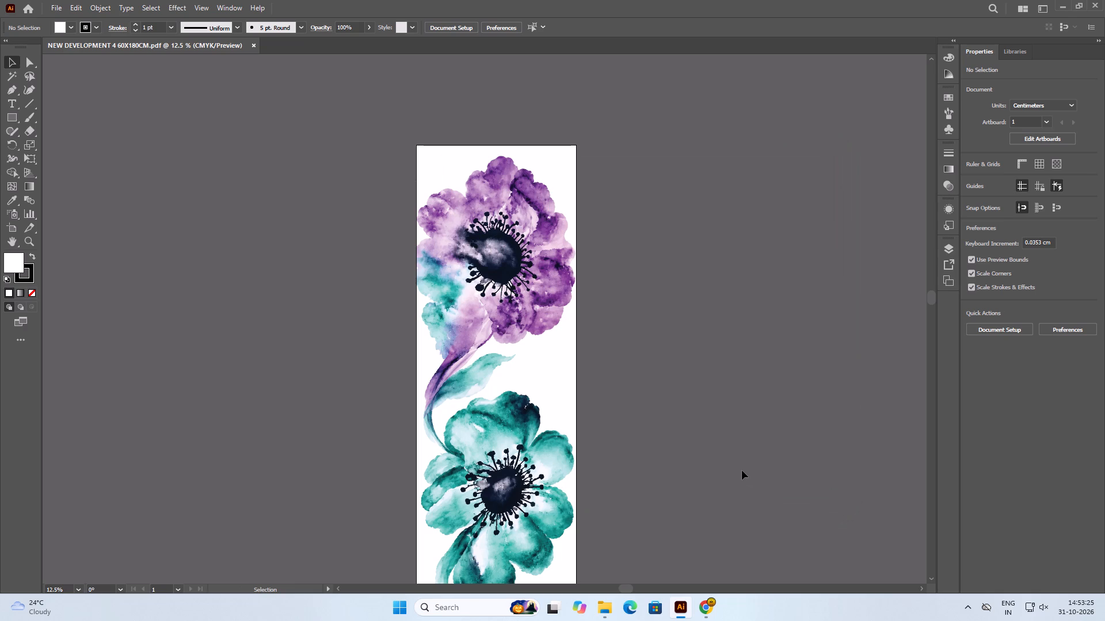
Close the NEW DEVELOPMENT 4 60X180CM PDF document and open NEW DEVELOPMENT 5 60X180CM.ai from the NEW CAD FILE folder.
left_click(254, 44)
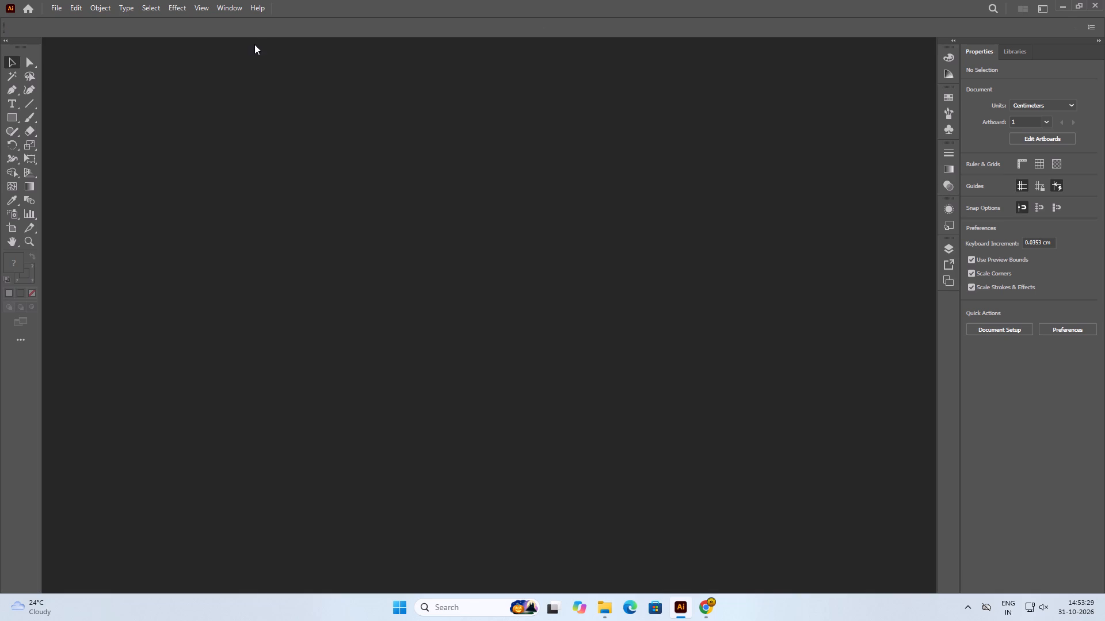
left_click(606, 615)
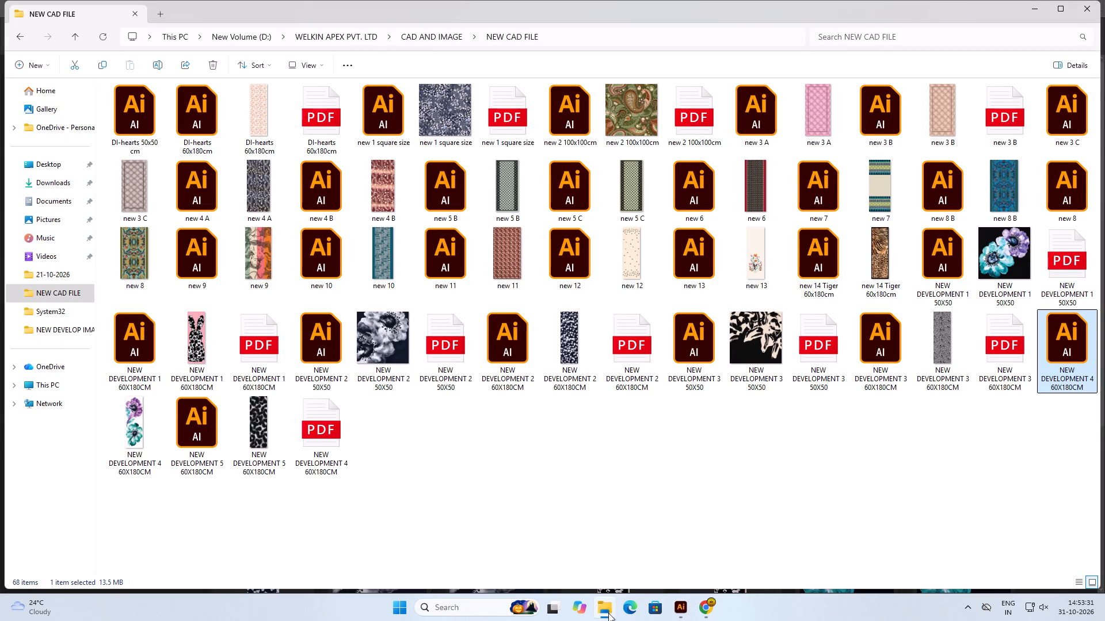
double_click(206, 428)
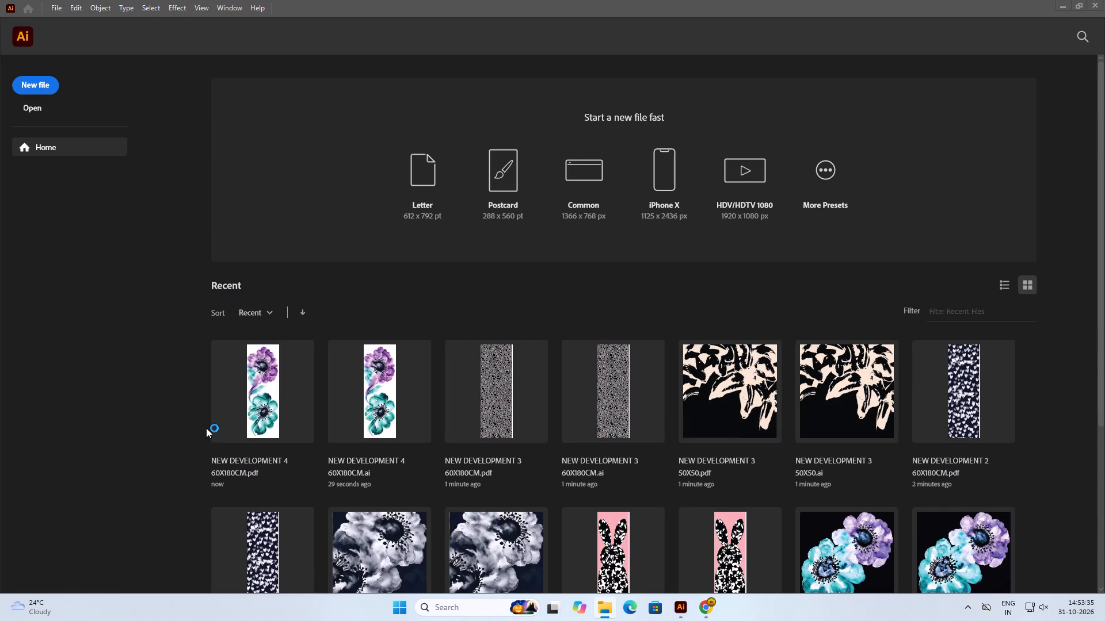
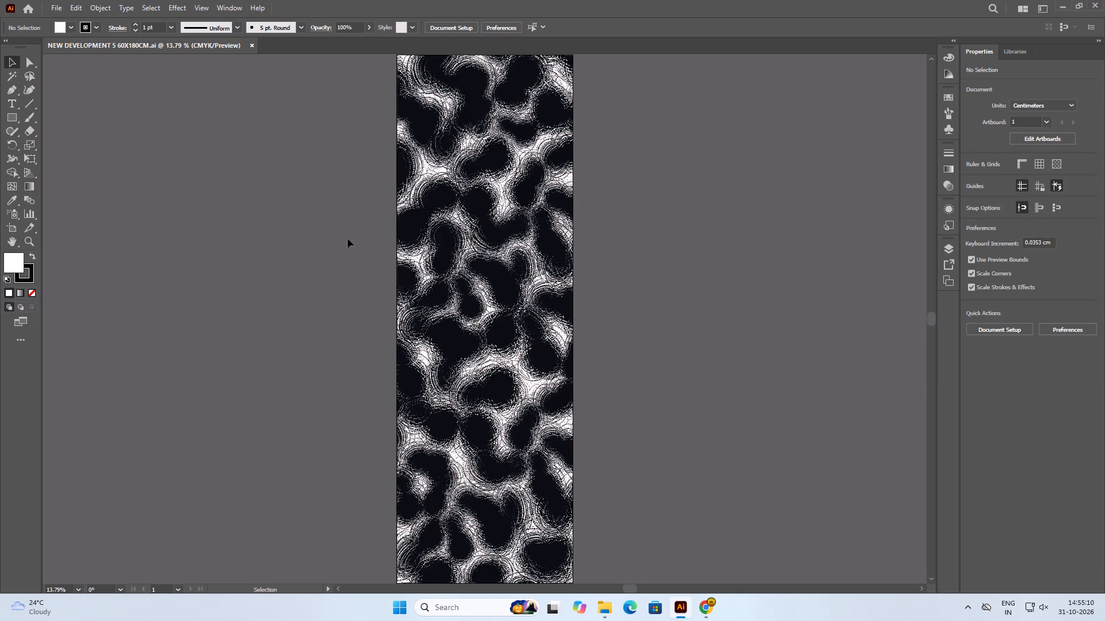
Save the NEW DEVELOPMENT 5 60X180CM design as an Adobe PDF in the NEW CAD FILE folder with the Illustrator Default preset.
key("ctrl+shift+s")
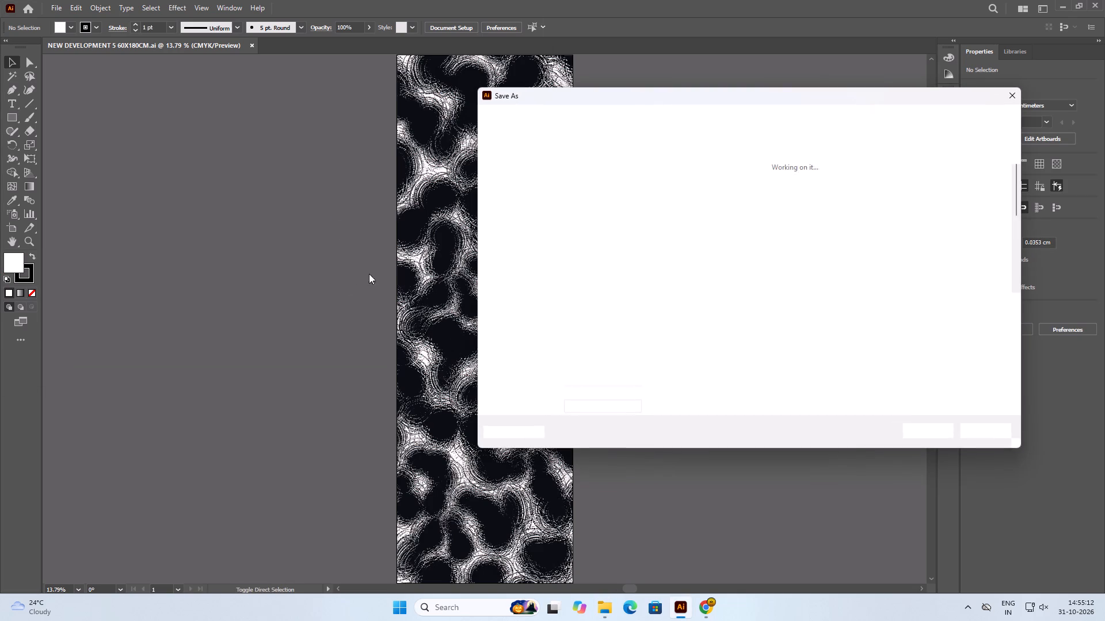
left_click(629, 326)
left_click(608, 348)
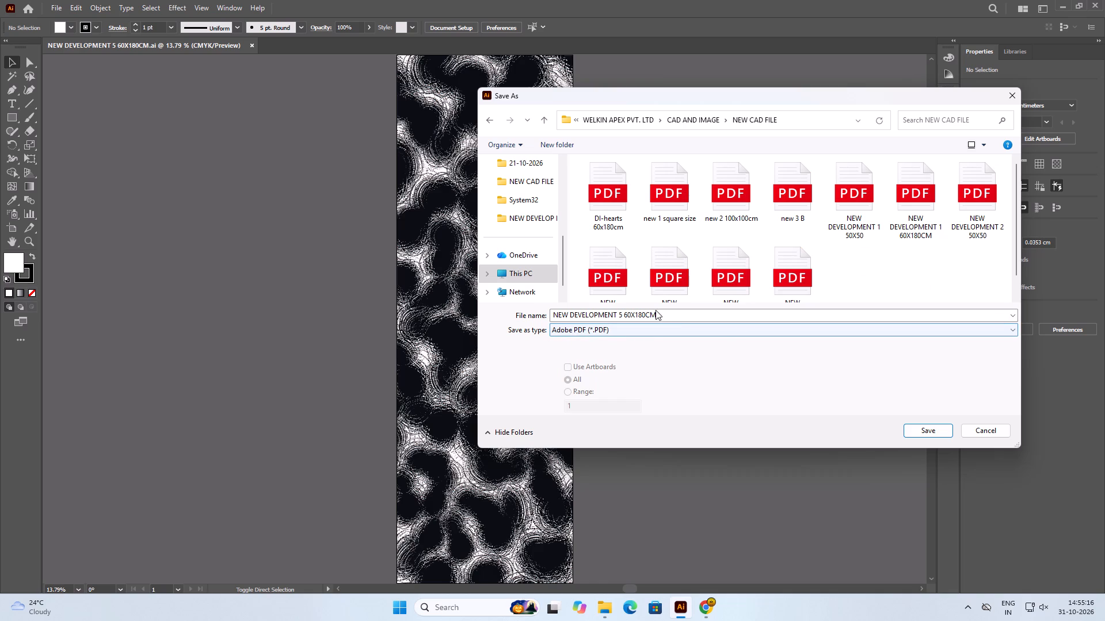
left_click(932, 435)
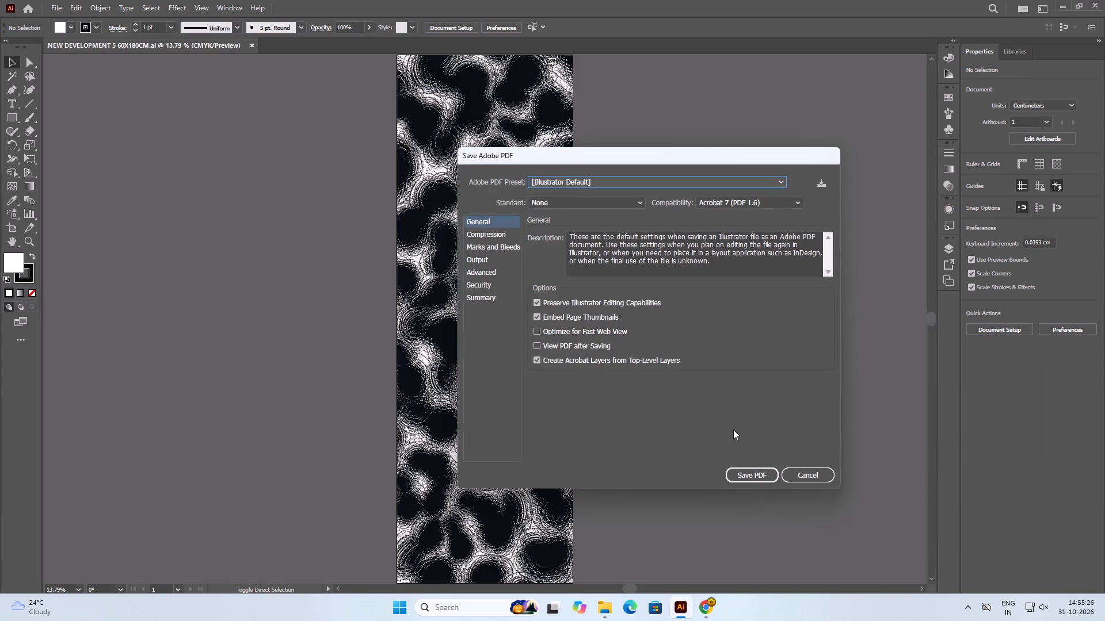
left_click(747, 470)
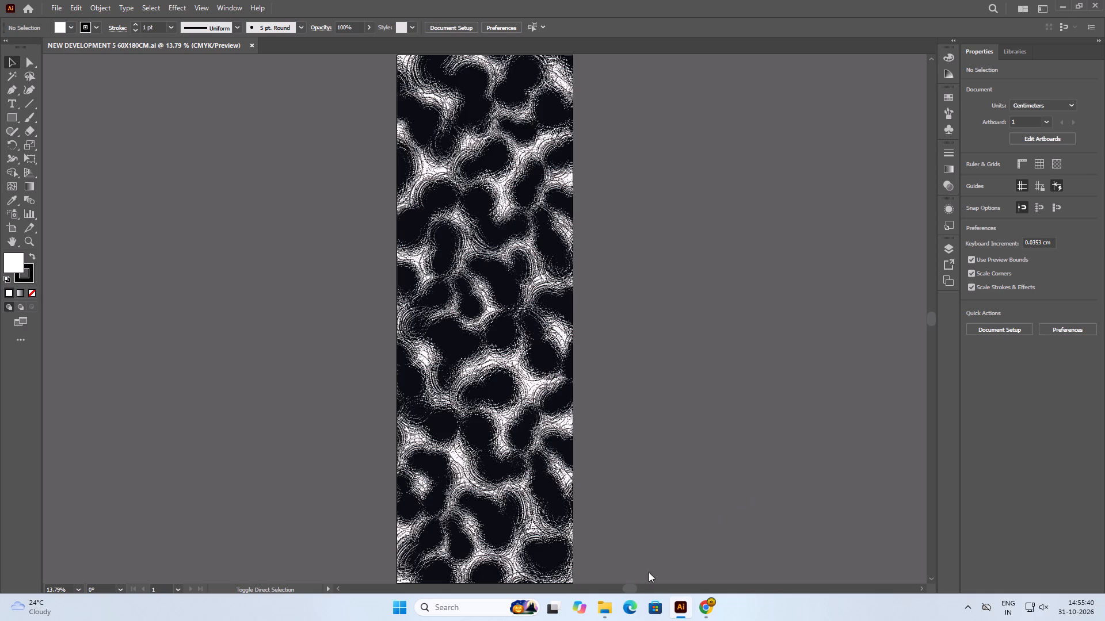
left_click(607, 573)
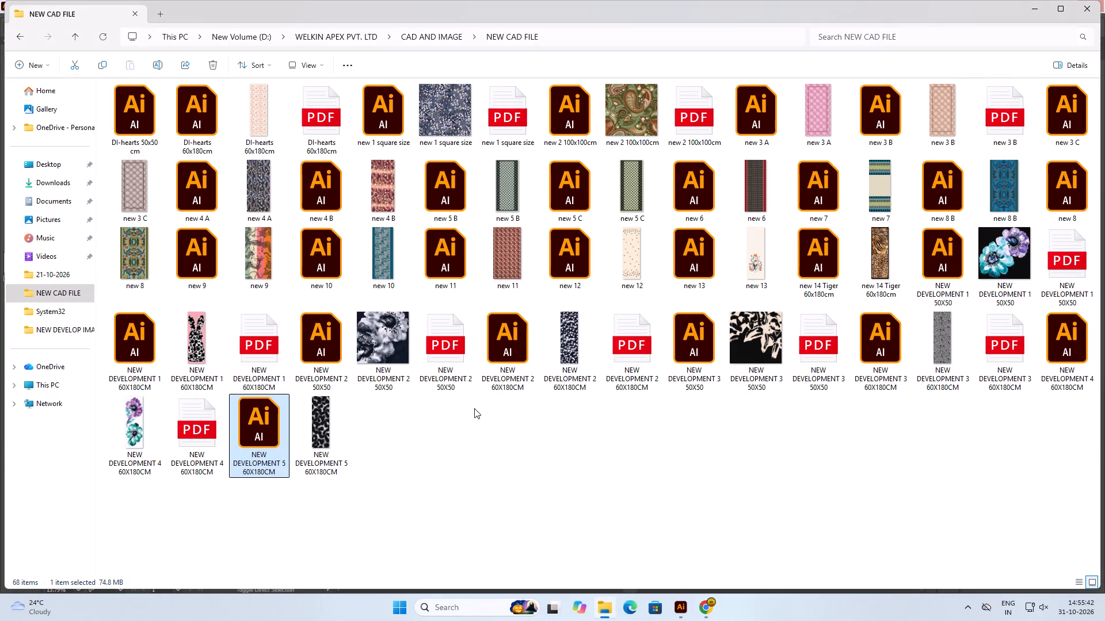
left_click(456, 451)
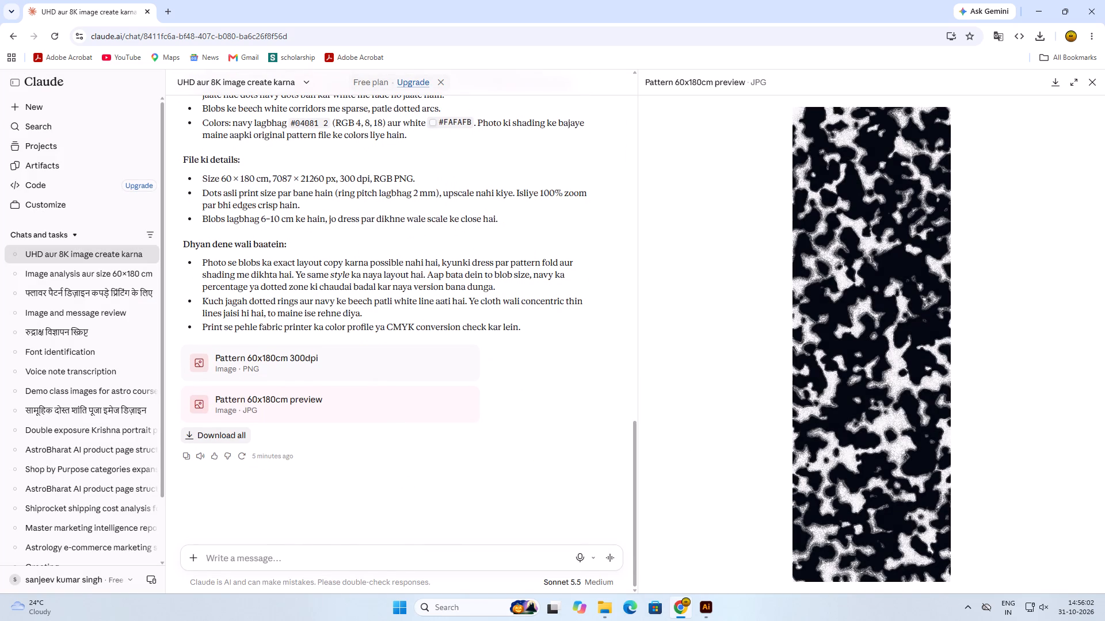
scroll(597, 291, "up", 1)
left_click(165, 11)
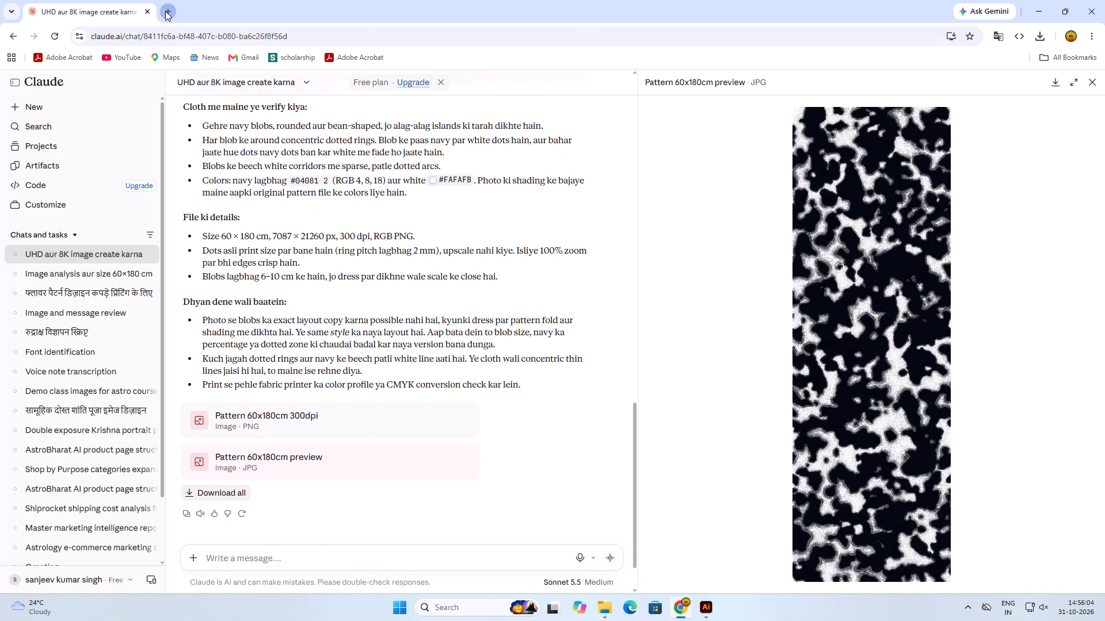
left_click(146, 11)
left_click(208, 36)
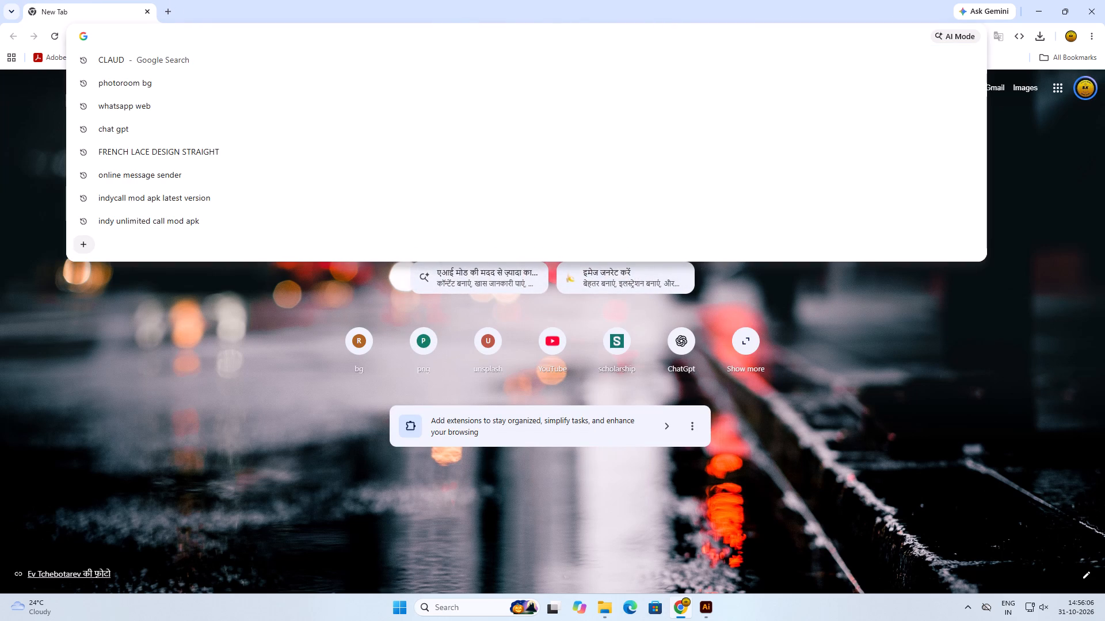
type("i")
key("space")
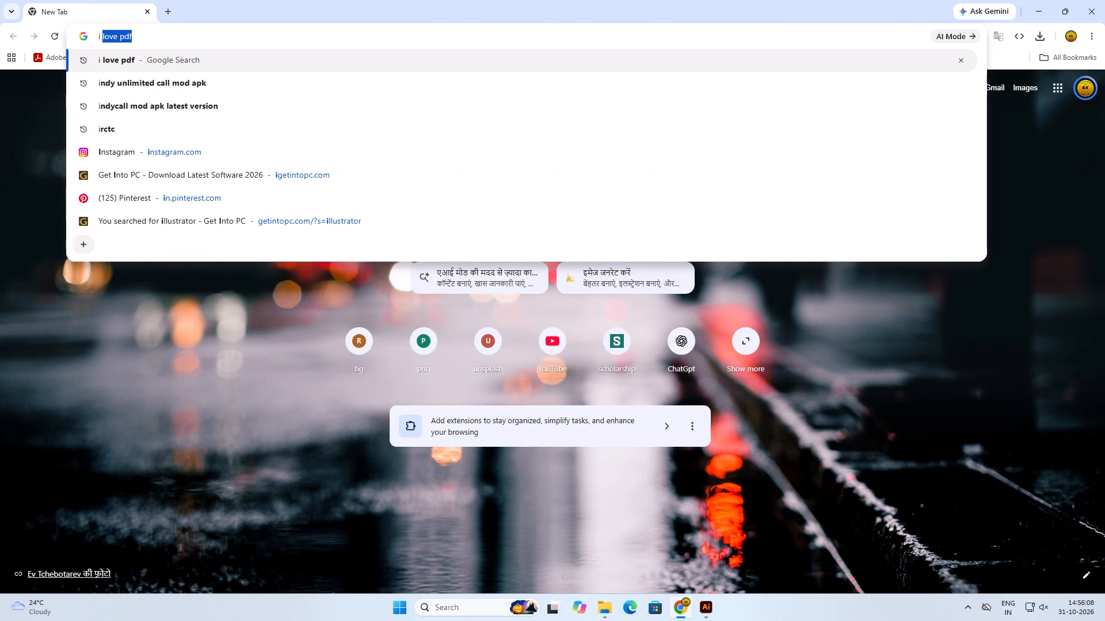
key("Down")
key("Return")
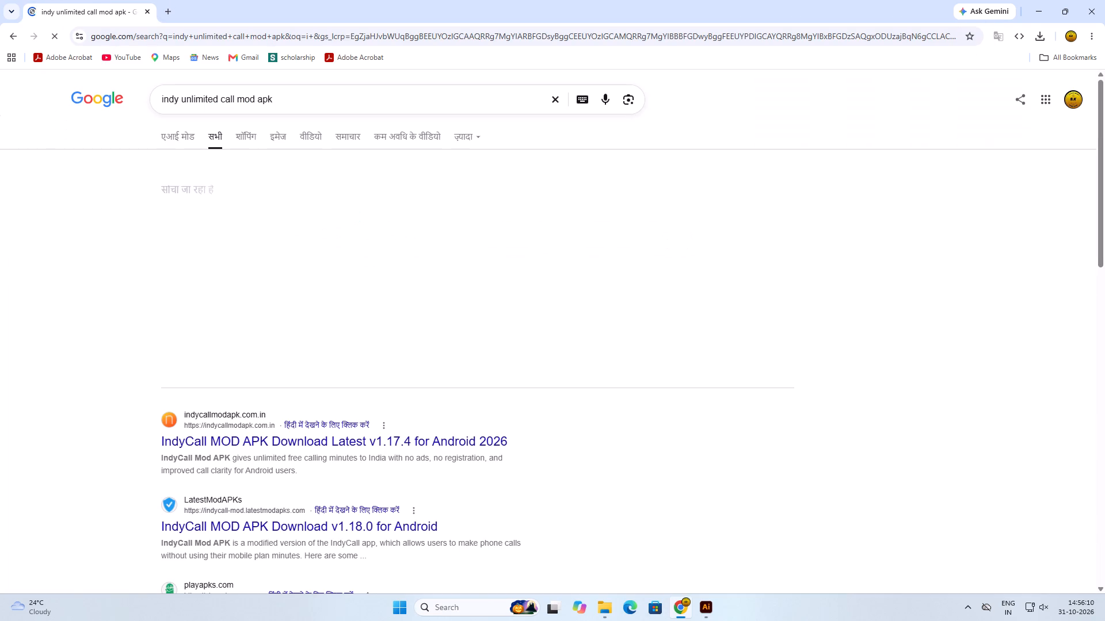
Search Google for "i love pdf" and open iLovePDF's Compress PDF files tool.
left_click(280, 93)
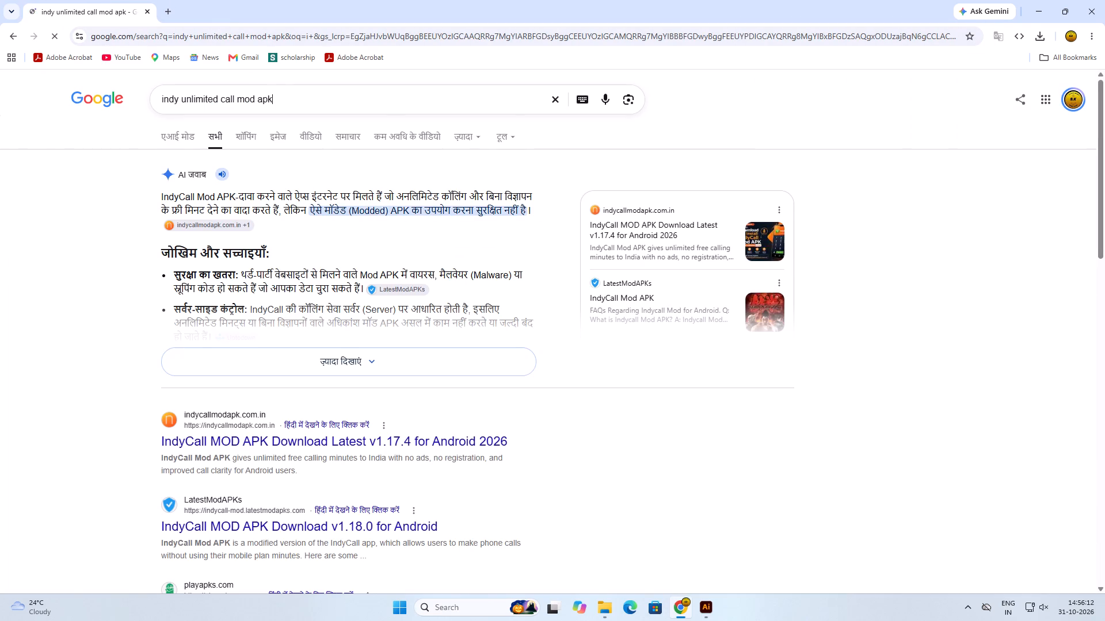
key("ctrl+a")
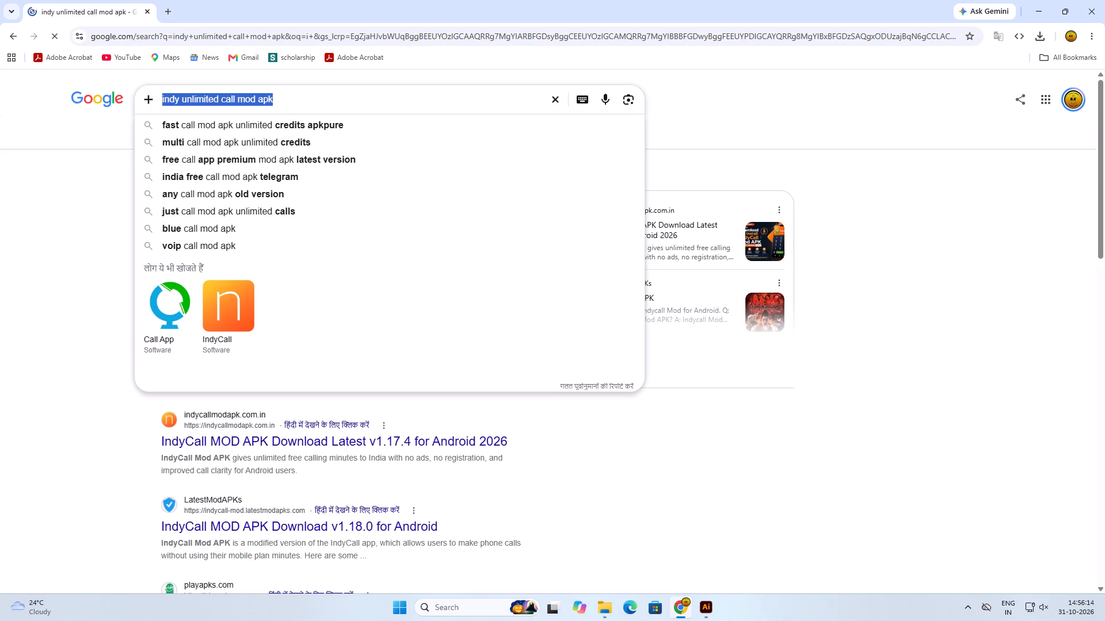
key("i")
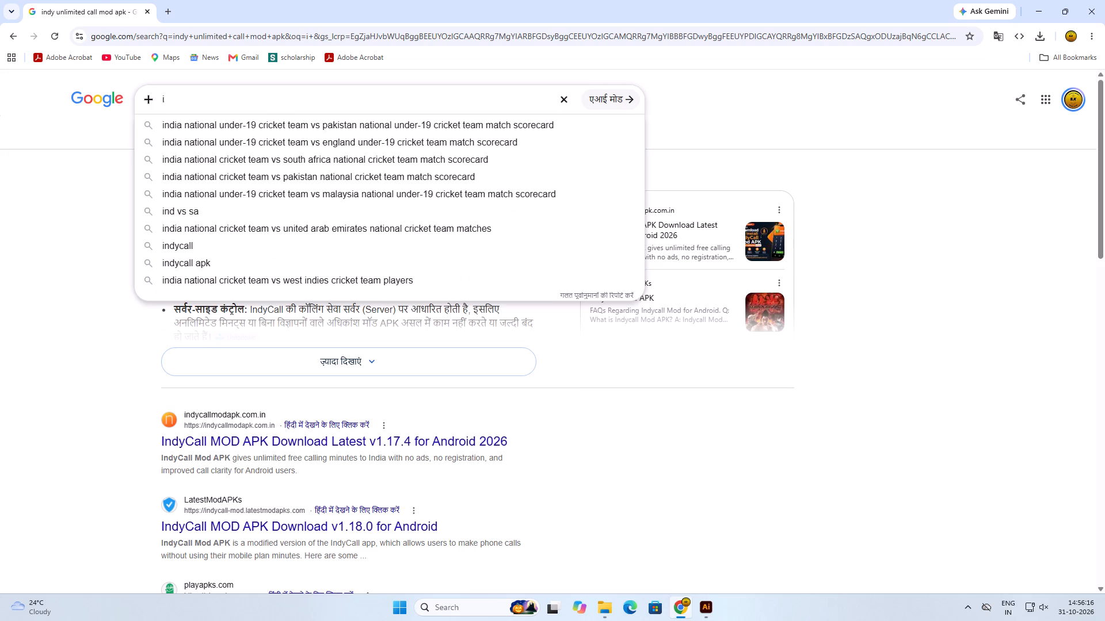
key("space")
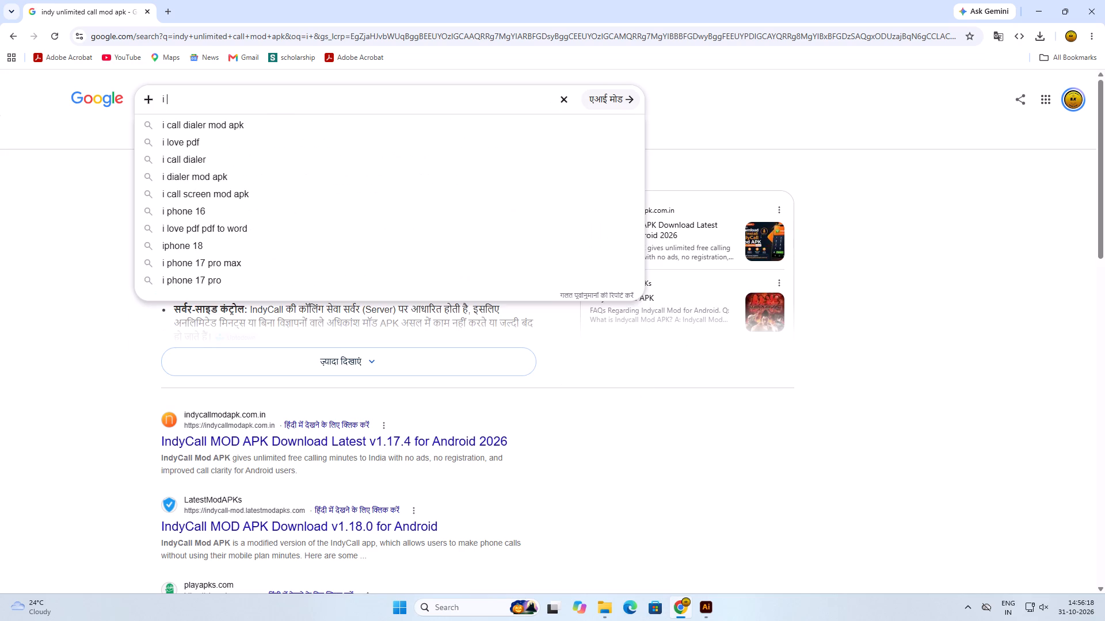
key("Down")
key("Down")
key("Return")
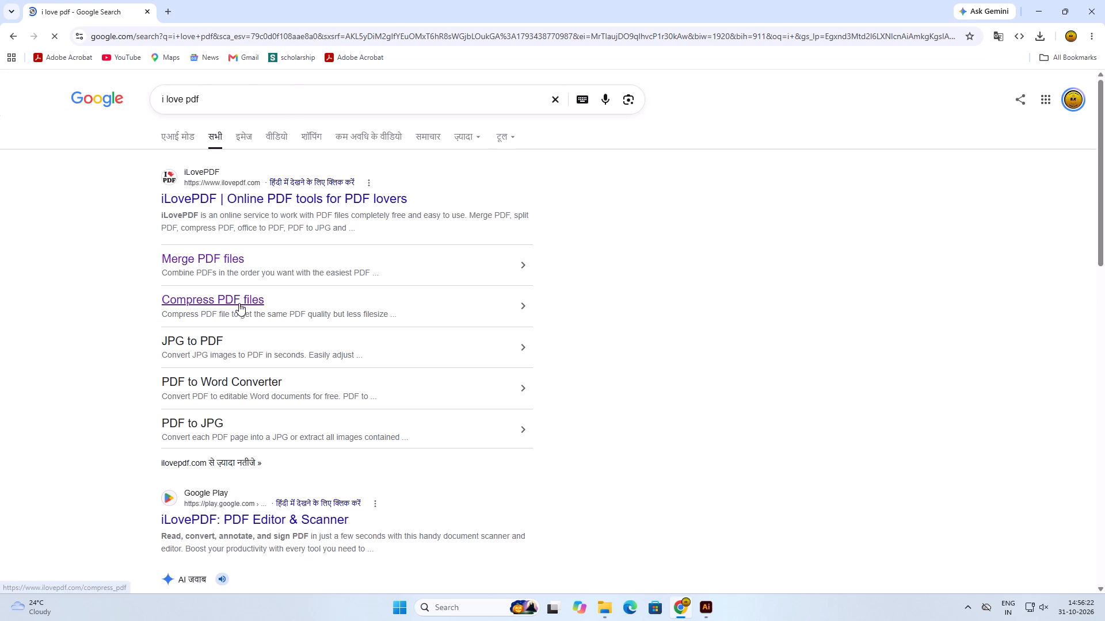
left_click(239, 303)
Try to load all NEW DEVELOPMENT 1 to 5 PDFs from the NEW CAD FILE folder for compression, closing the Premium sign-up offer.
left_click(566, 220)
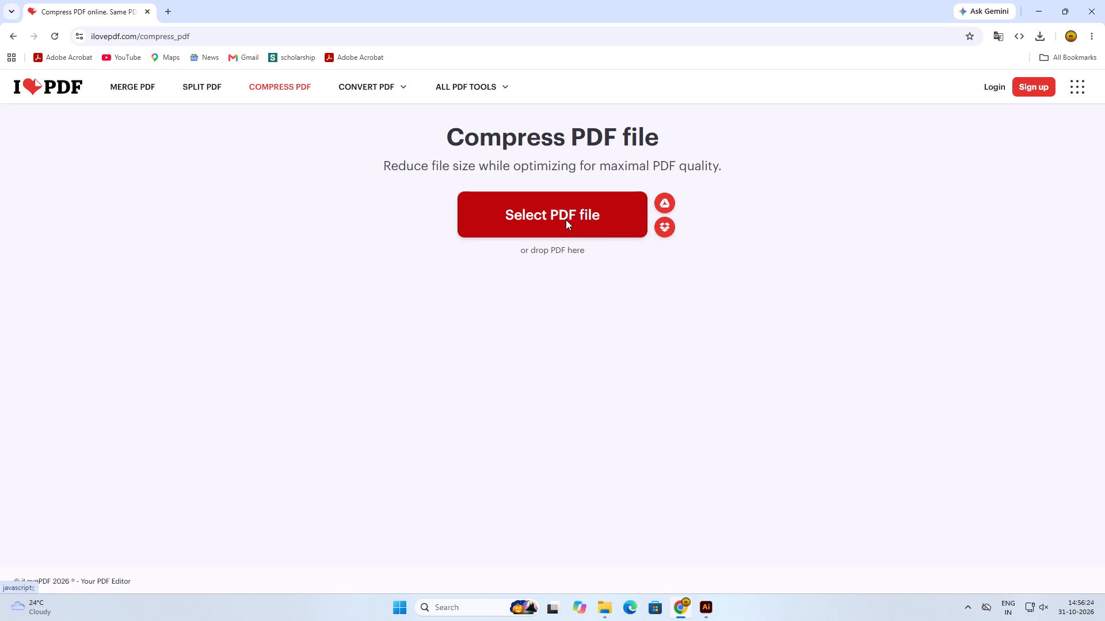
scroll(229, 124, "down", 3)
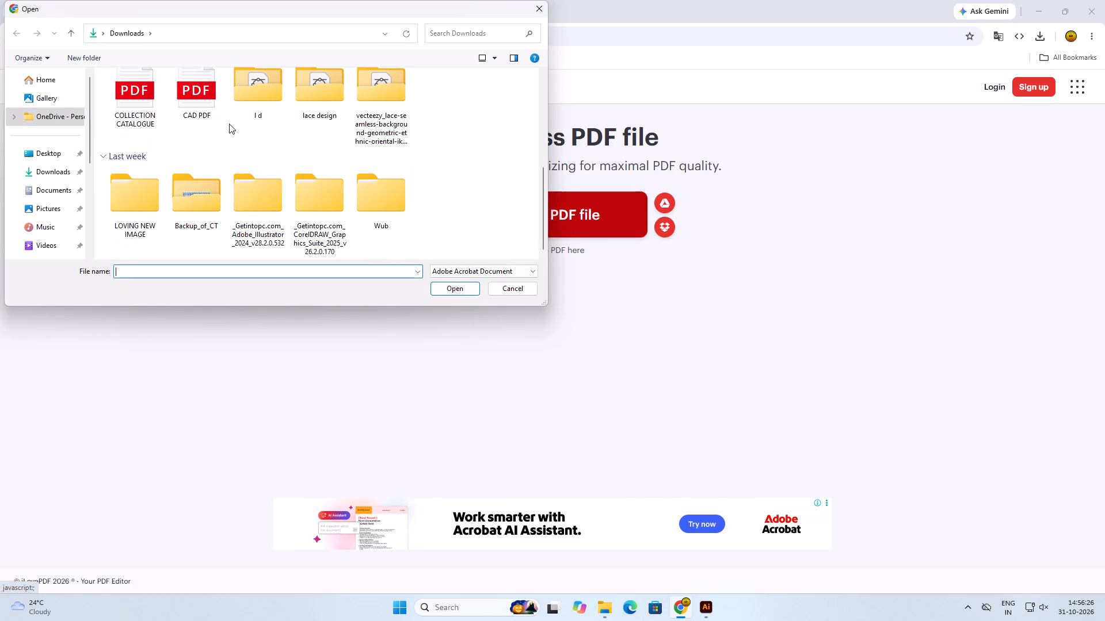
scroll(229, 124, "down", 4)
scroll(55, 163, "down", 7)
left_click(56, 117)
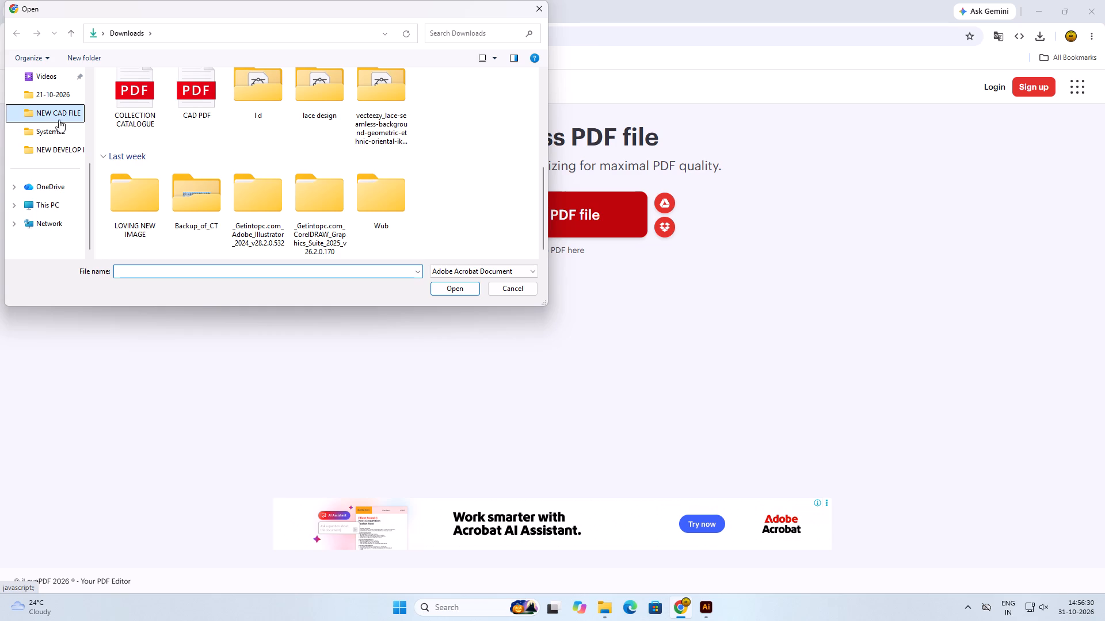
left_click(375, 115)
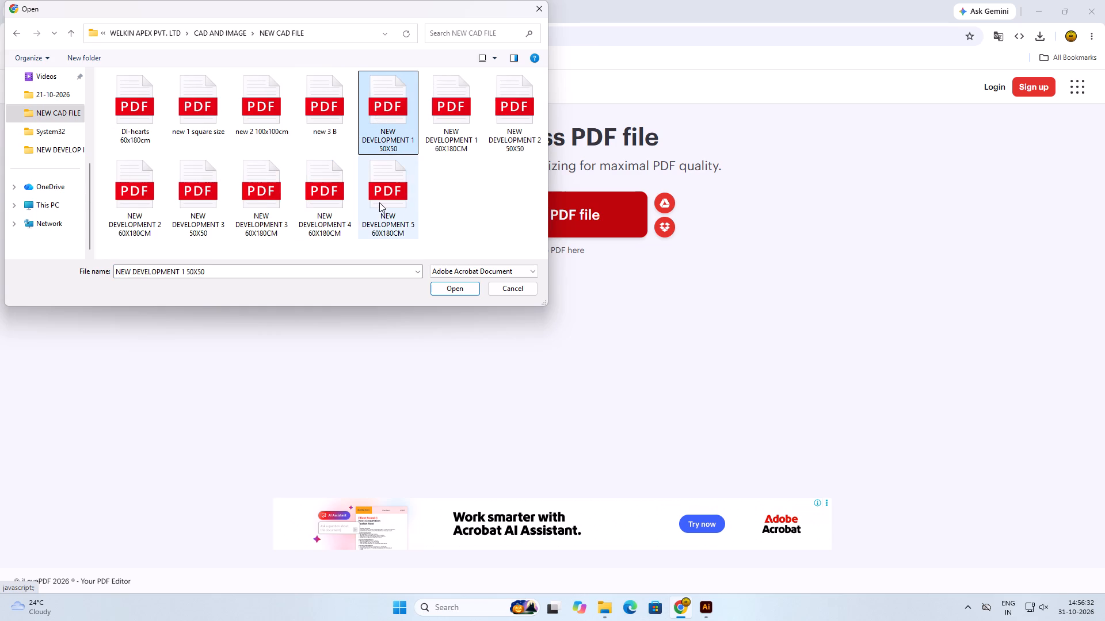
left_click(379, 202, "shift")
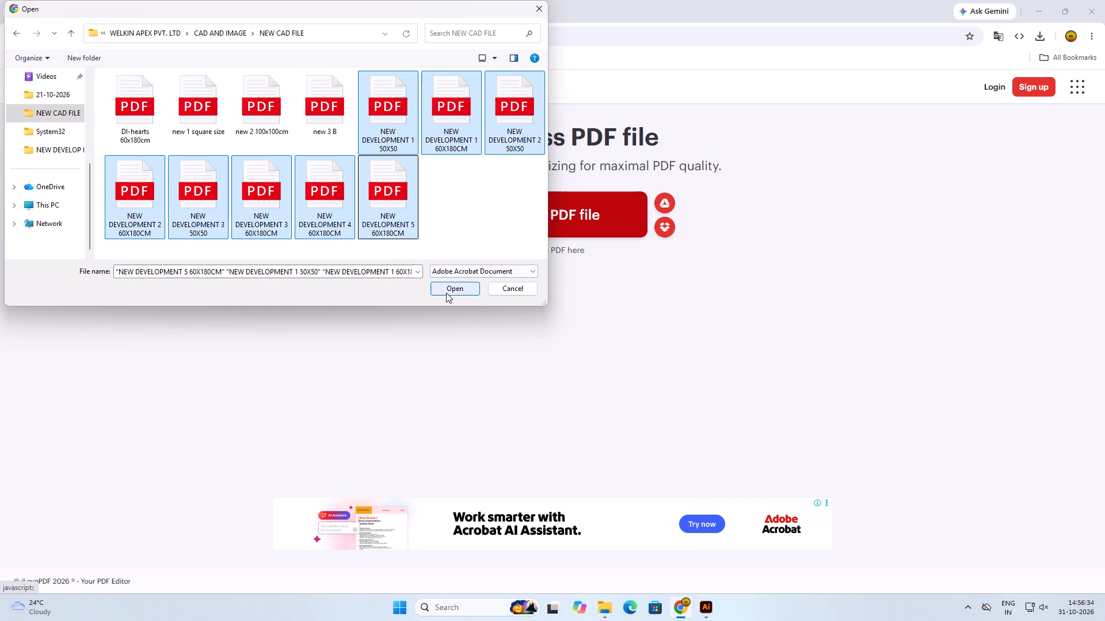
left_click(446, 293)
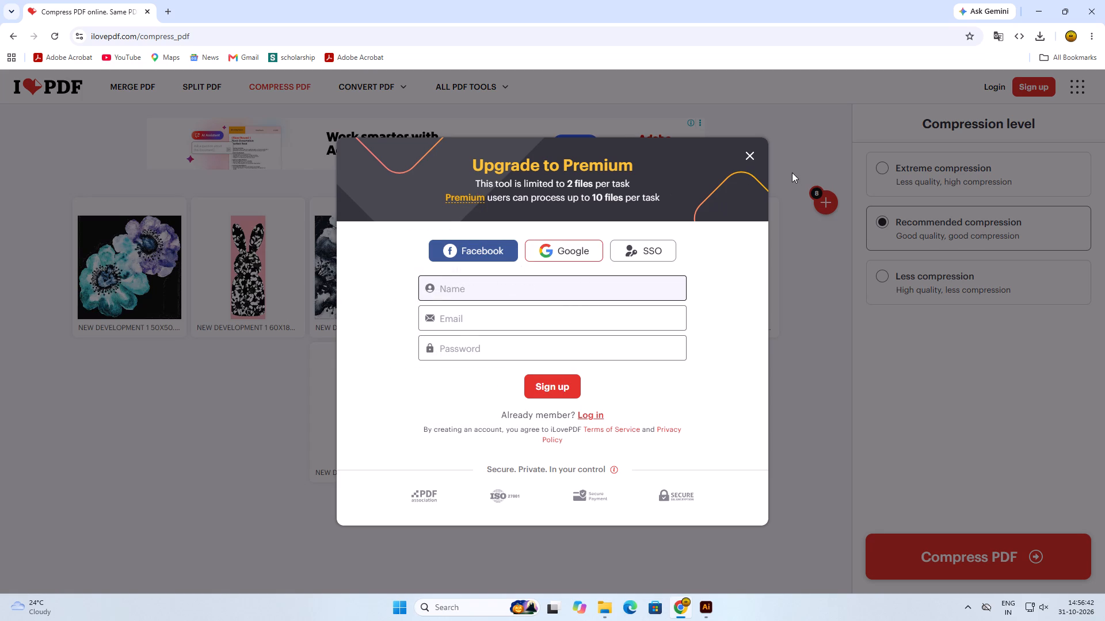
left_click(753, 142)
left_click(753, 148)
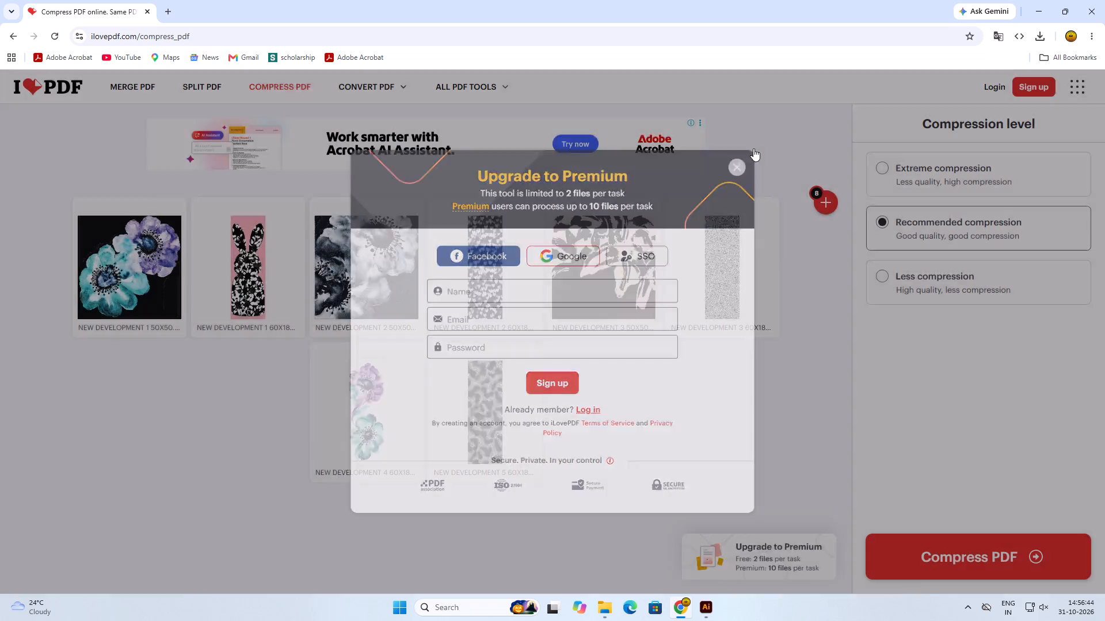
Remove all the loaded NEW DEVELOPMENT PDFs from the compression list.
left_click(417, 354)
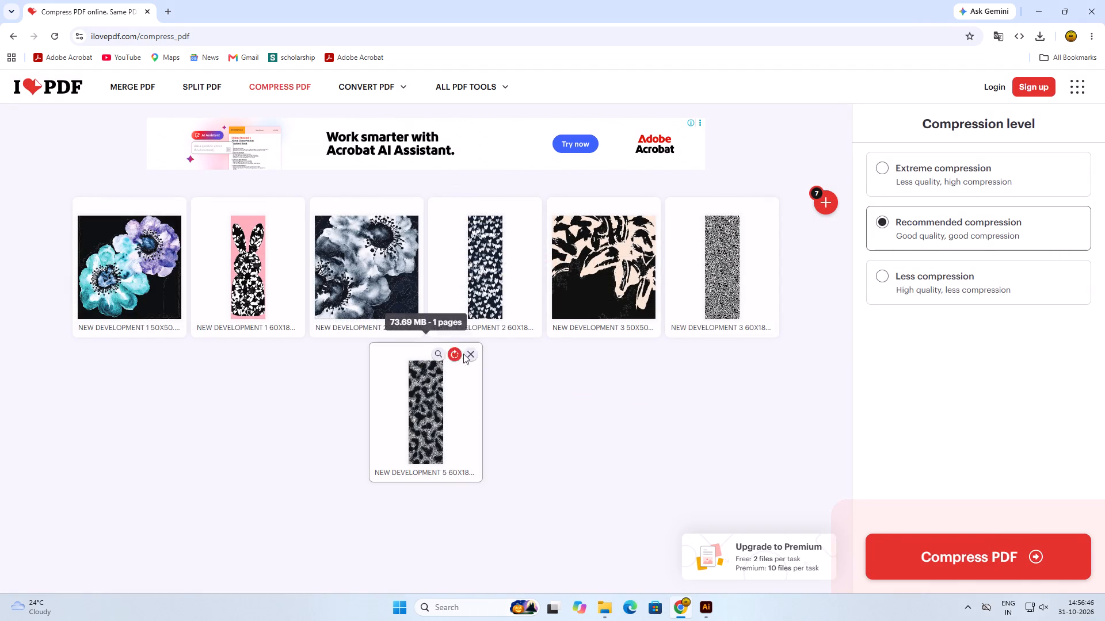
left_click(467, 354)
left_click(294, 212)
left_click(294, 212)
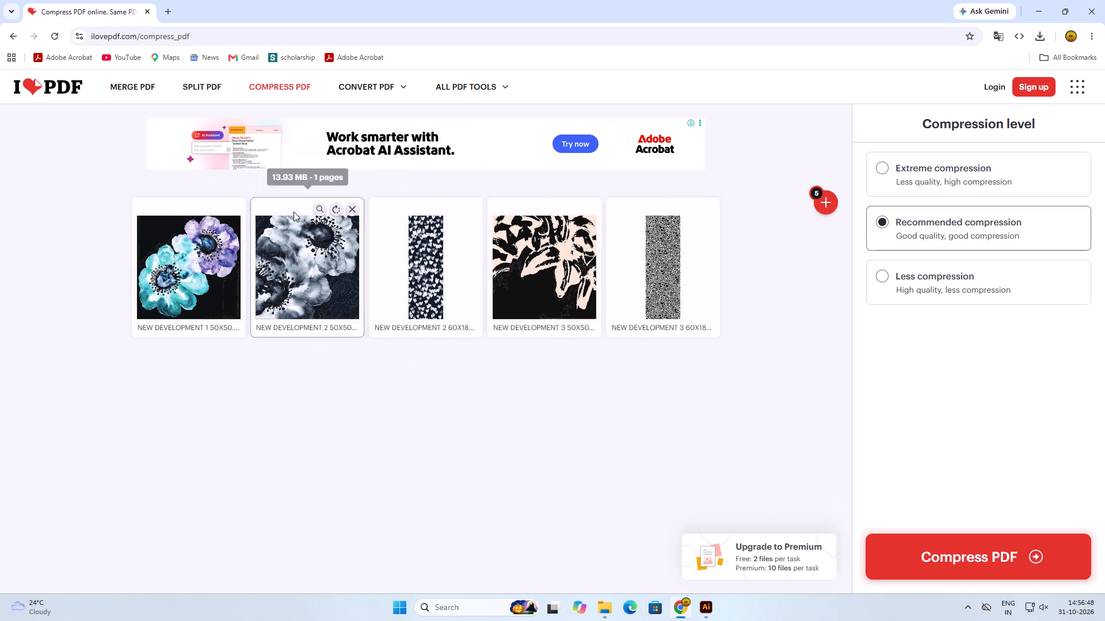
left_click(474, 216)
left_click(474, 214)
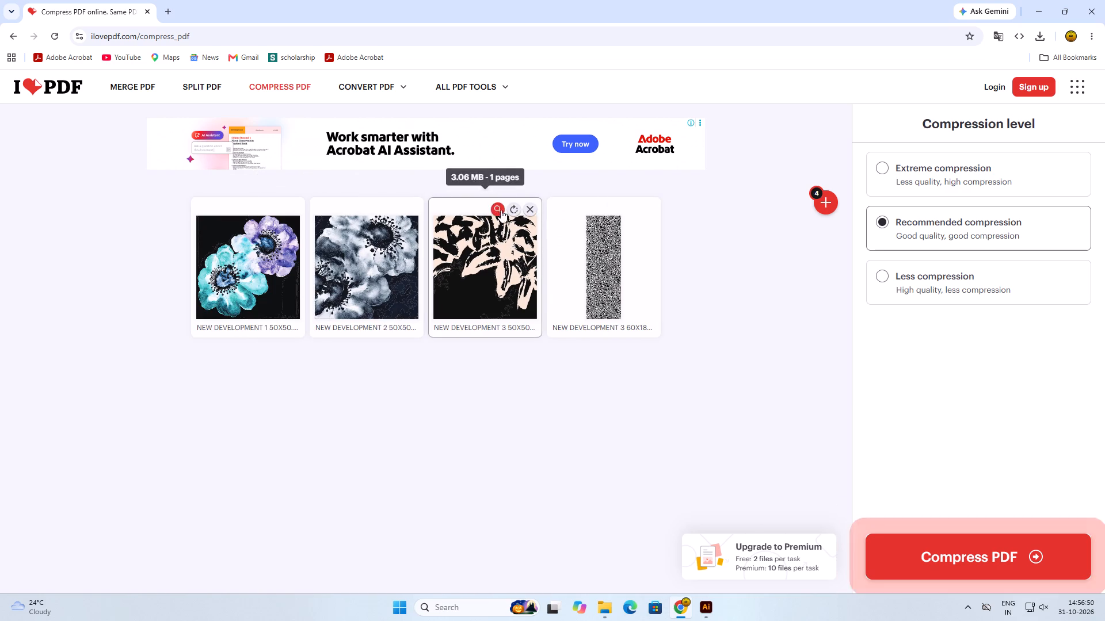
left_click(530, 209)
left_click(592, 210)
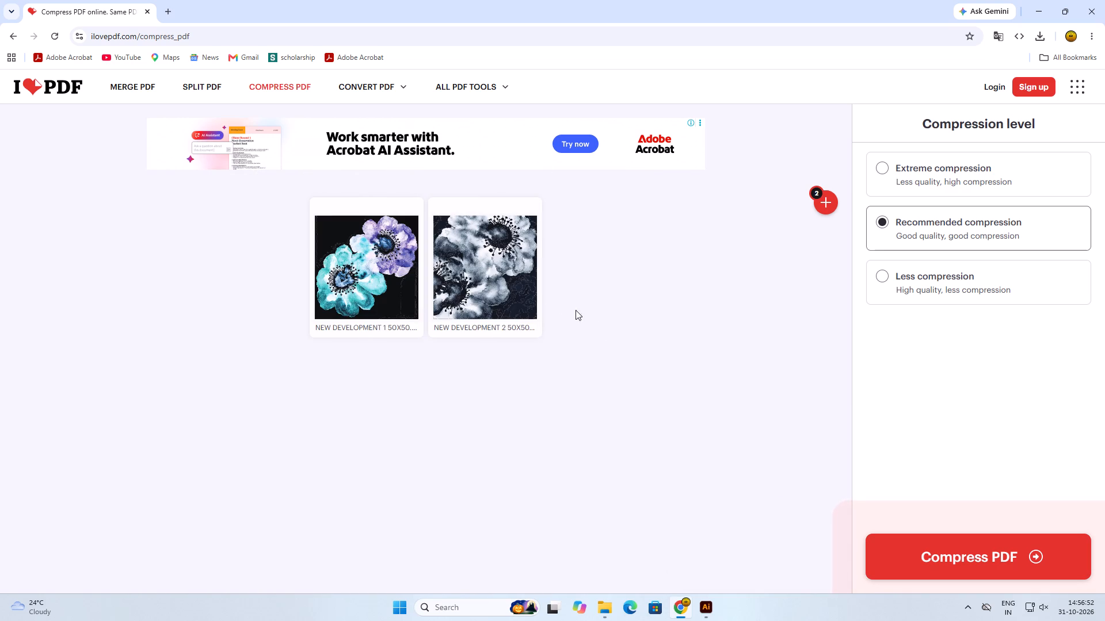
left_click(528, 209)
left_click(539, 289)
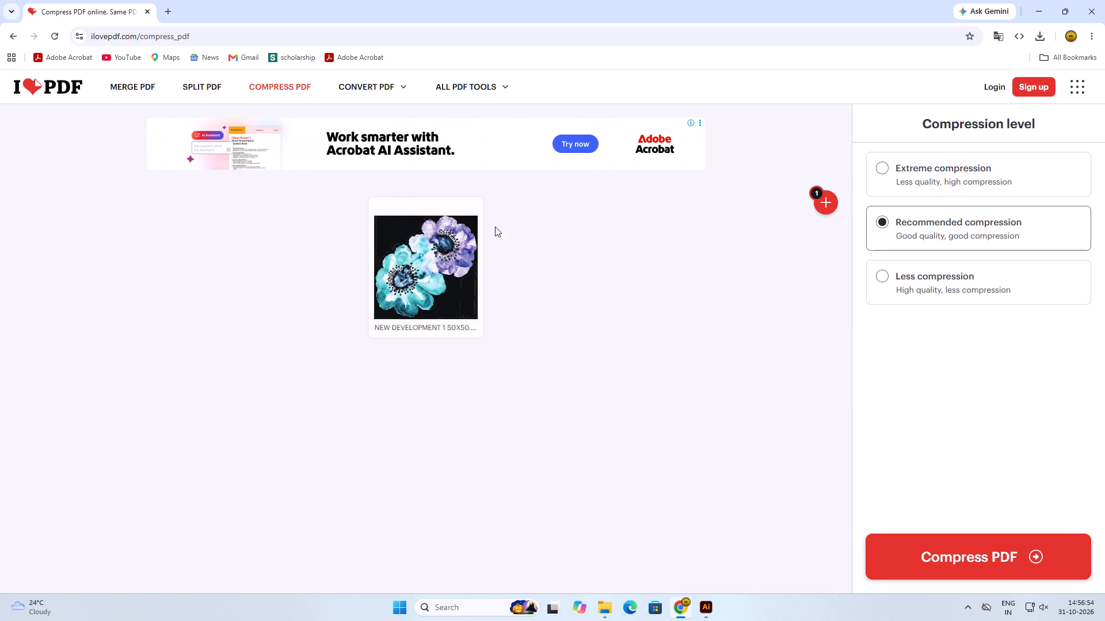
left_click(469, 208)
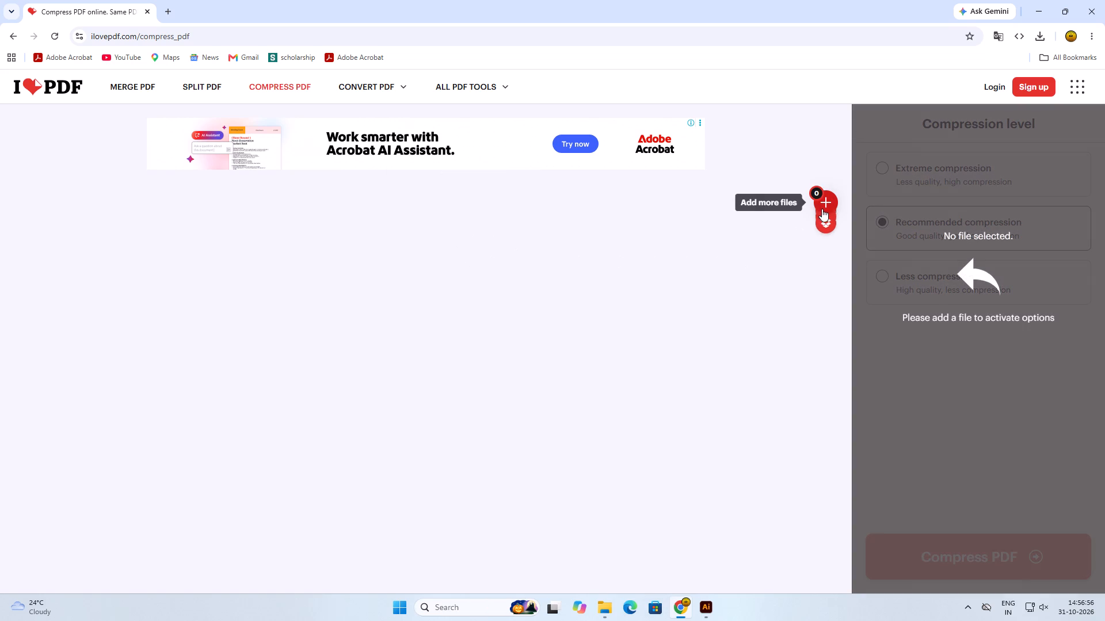
left_click(822, 209)
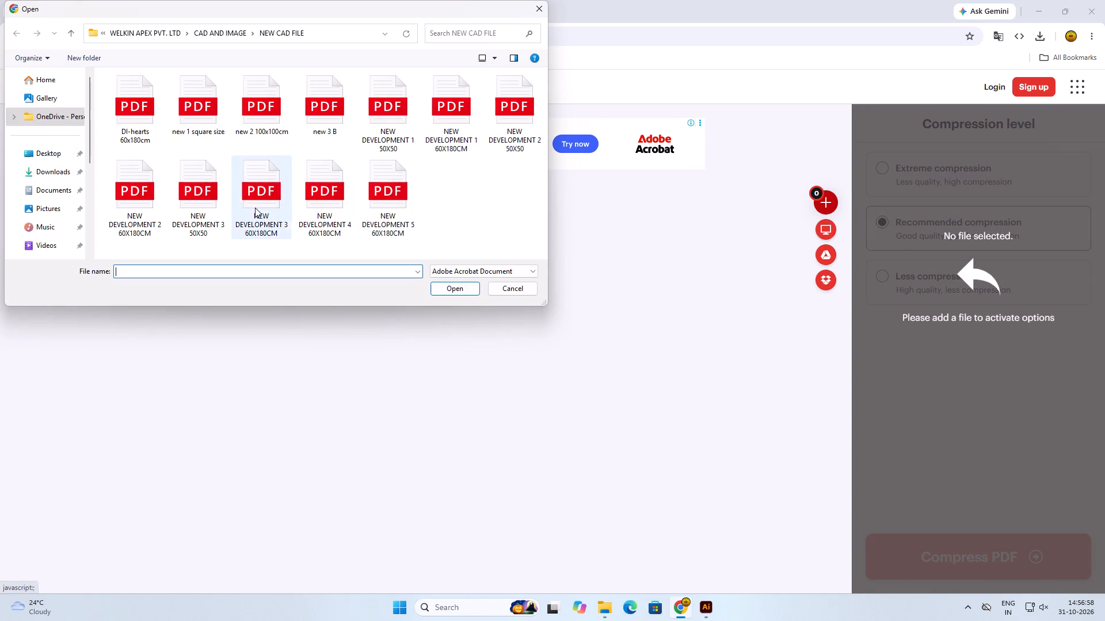
double_click(405, 130)
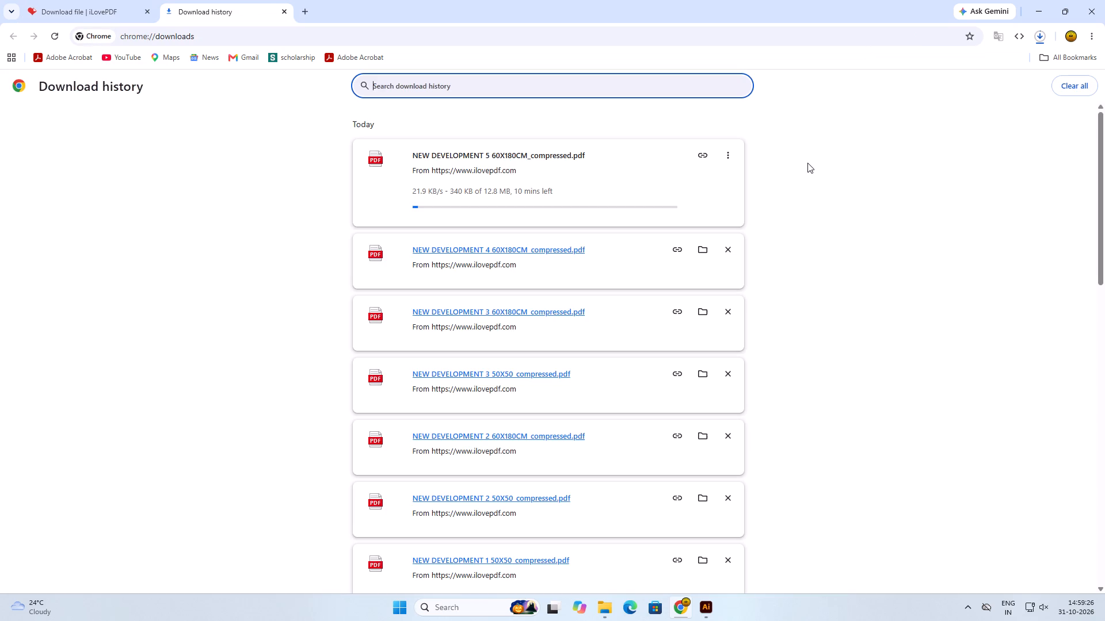
scroll(467, 344, "down", 2)
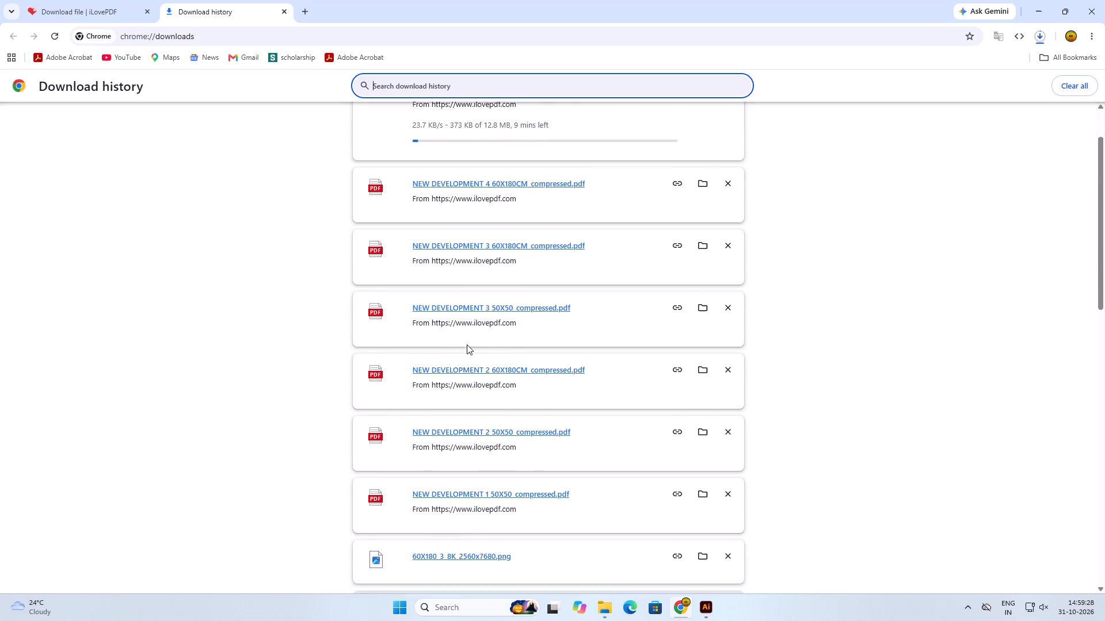
scroll(467, 344, "down", 1)
scroll(526, 414, "up", 1)
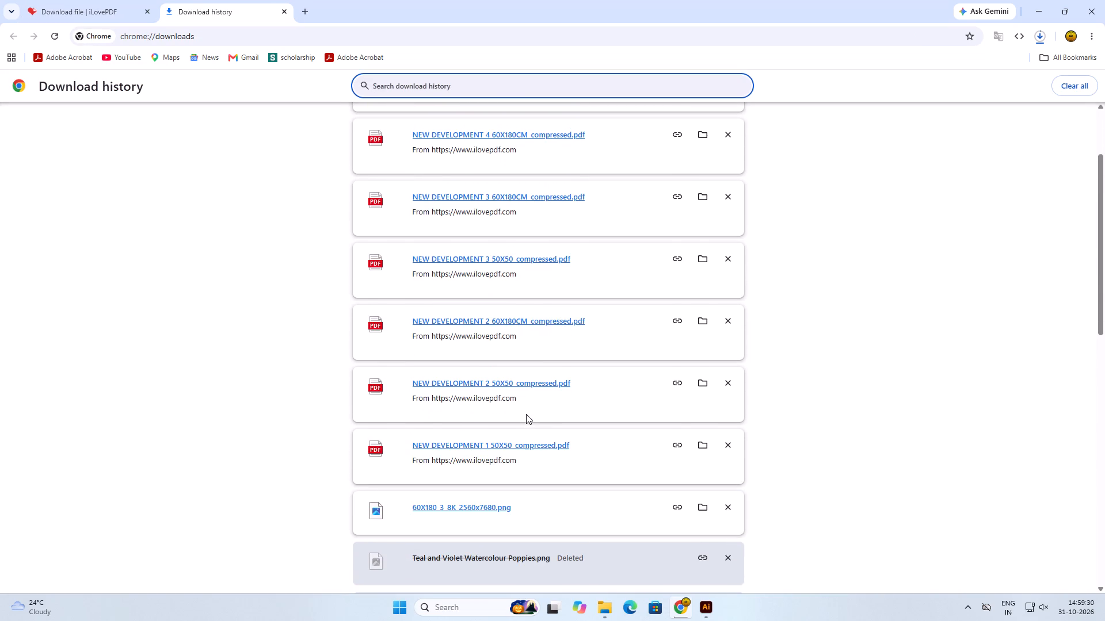
scroll(526, 414, "up", 1)
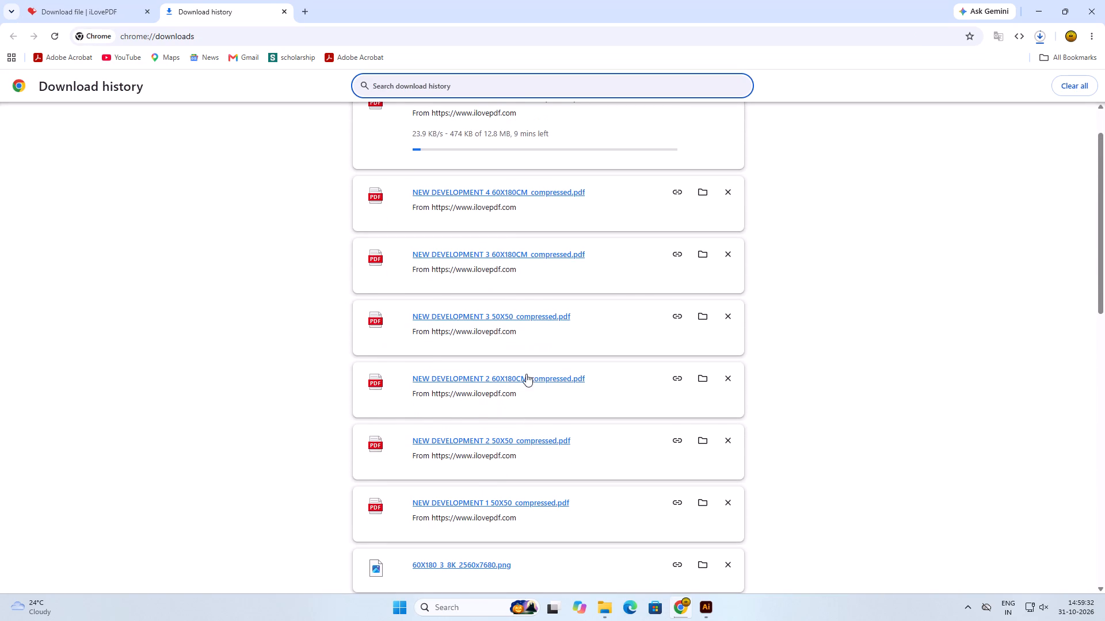
scroll(523, 321, "up", 4)
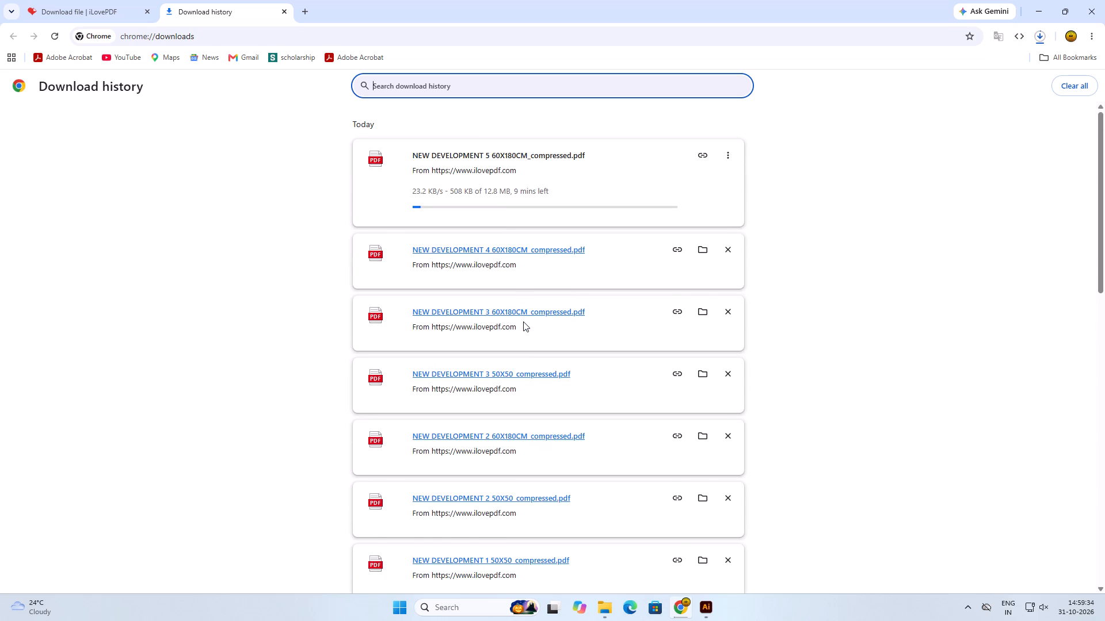
scroll(523, 321, "down", 1)
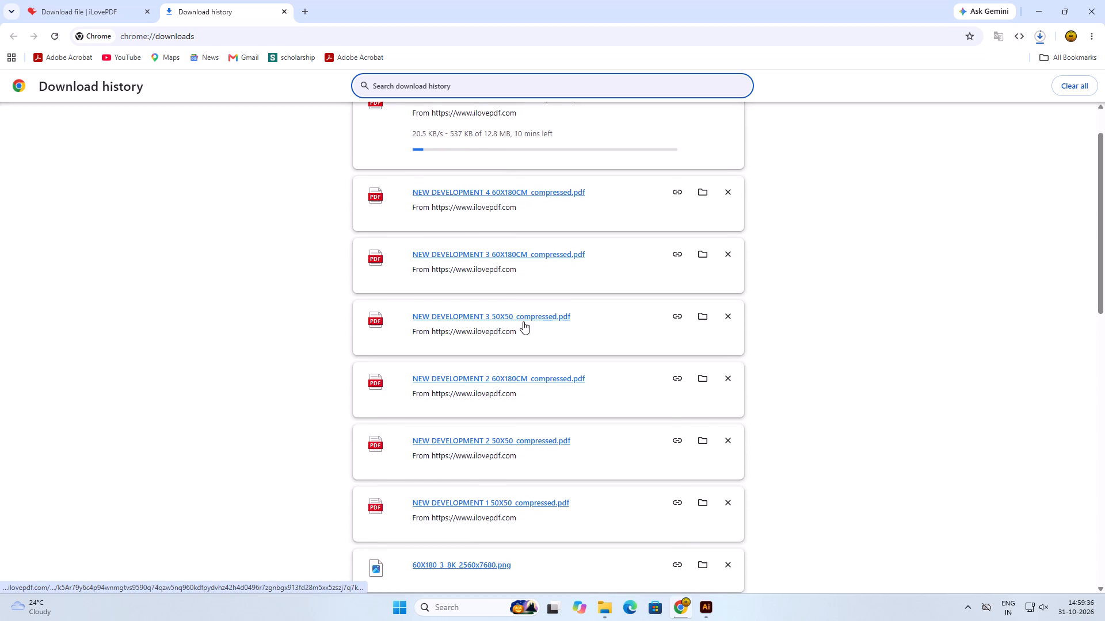
scroll(523, 321, "down", 1)
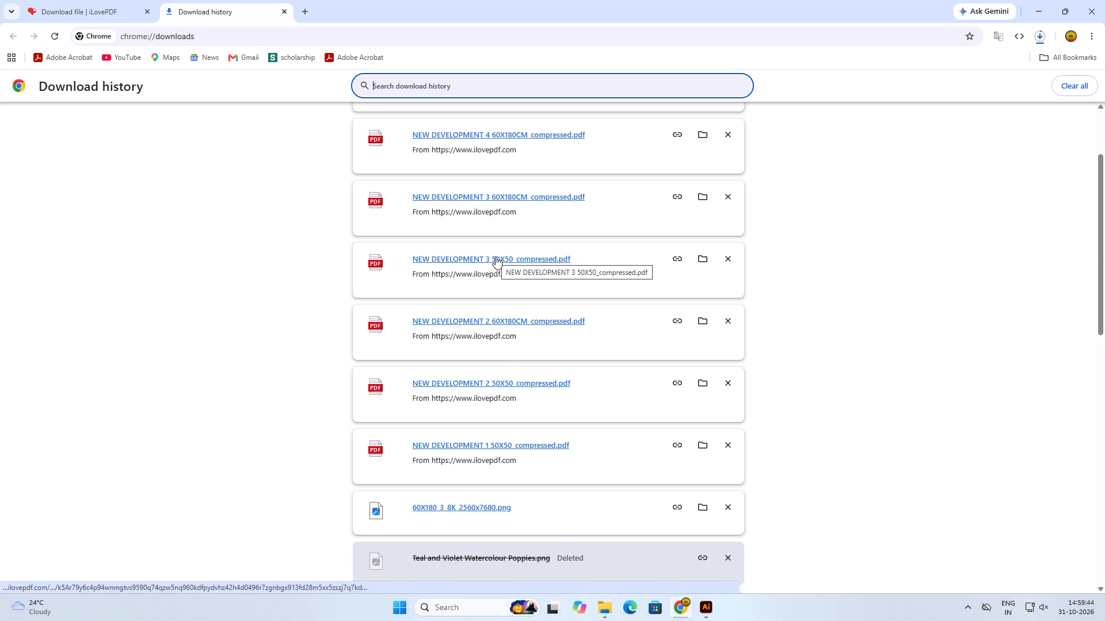
Switch to the NEW CAD FILE folder in File Explorer and review the NEW DEVELOPMENT files from 1 50X50 through 5 60X180CM.
left_click(603, 565)
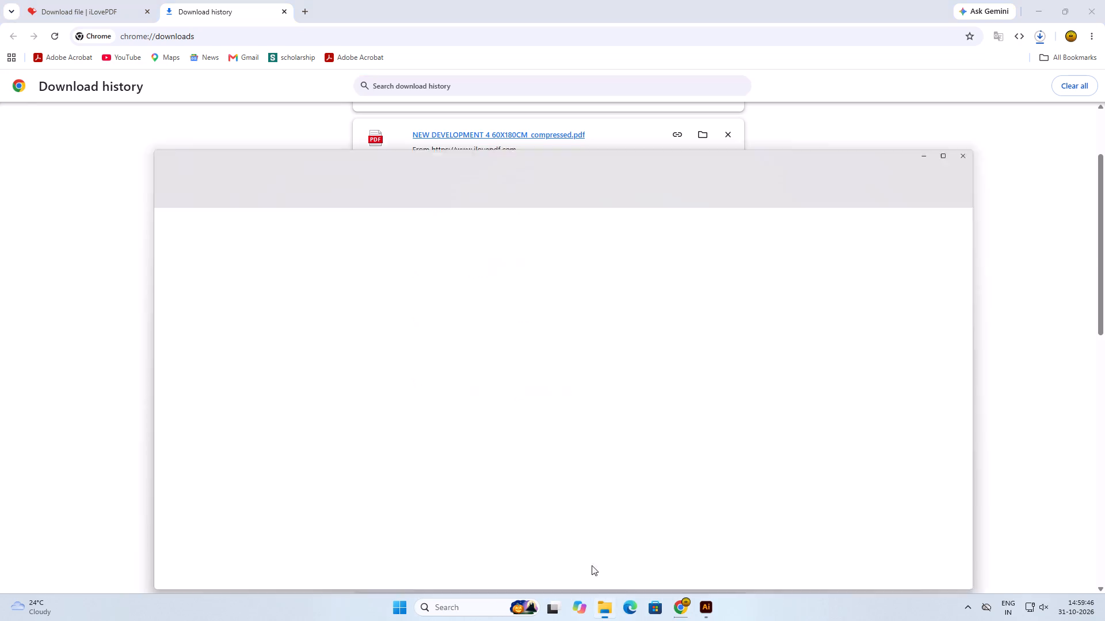
left_click(656, 449)
left_click(454, 369)
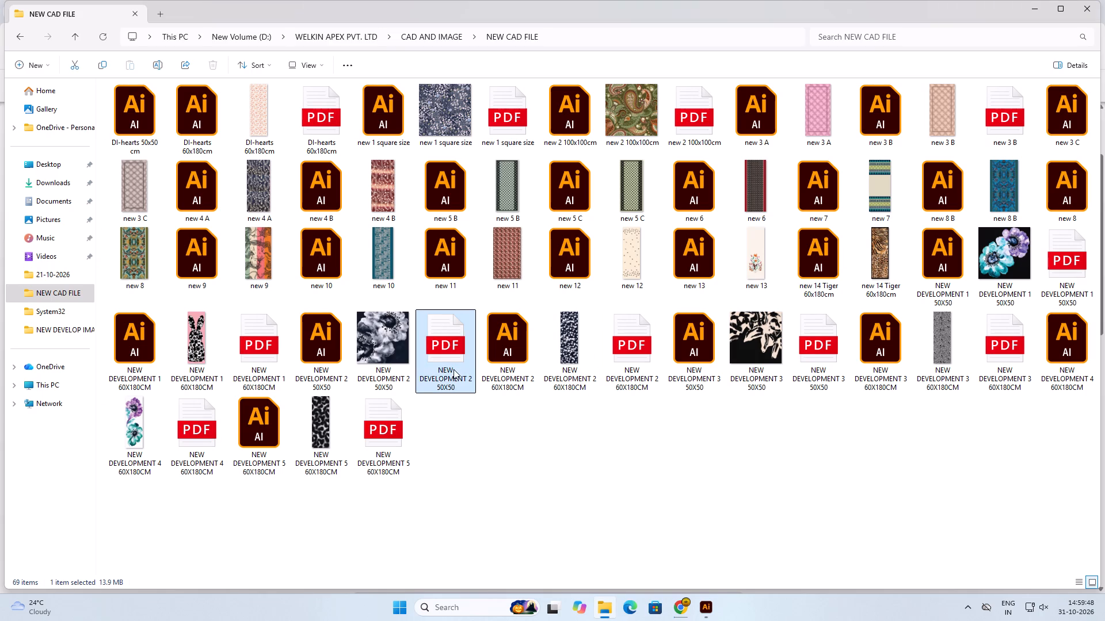
left_click(265, 347)
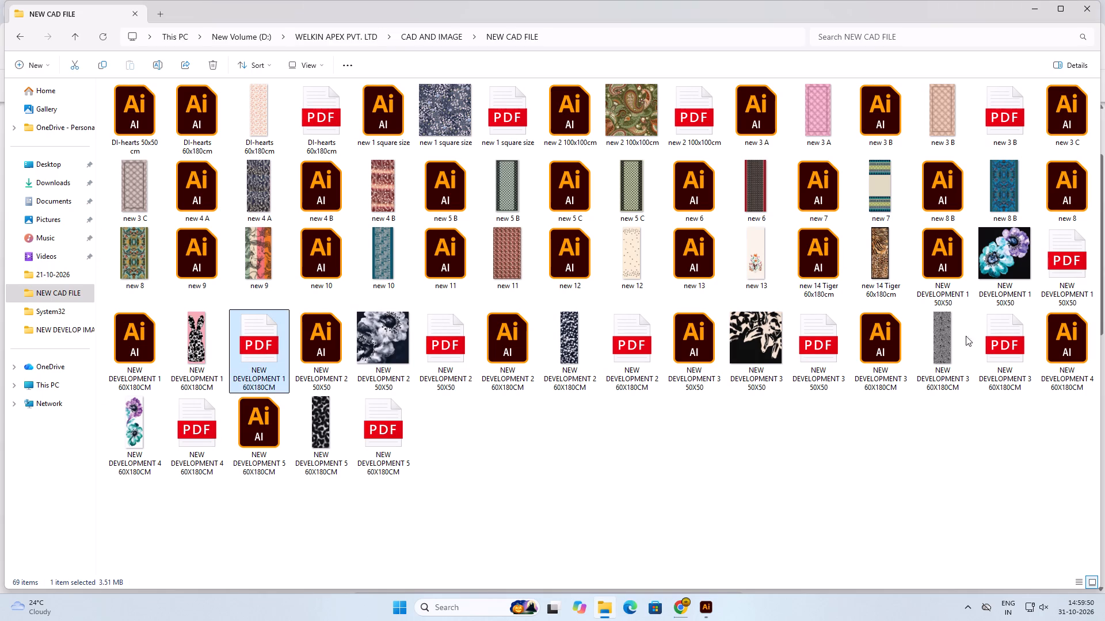
left_click(1049, 283)
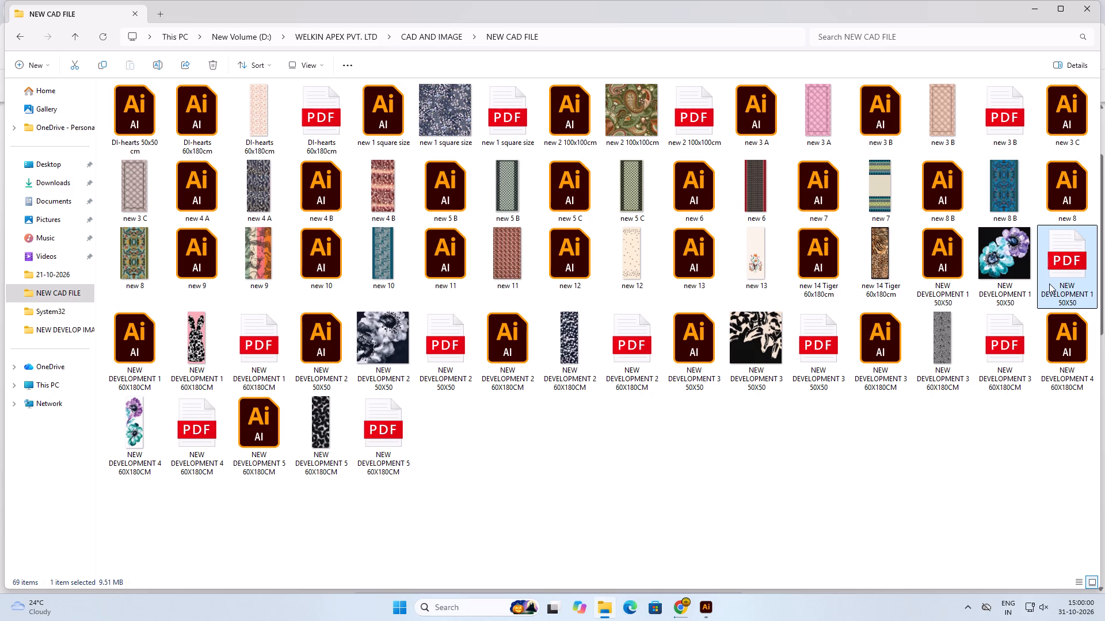
left_click(379, 451, "shift")
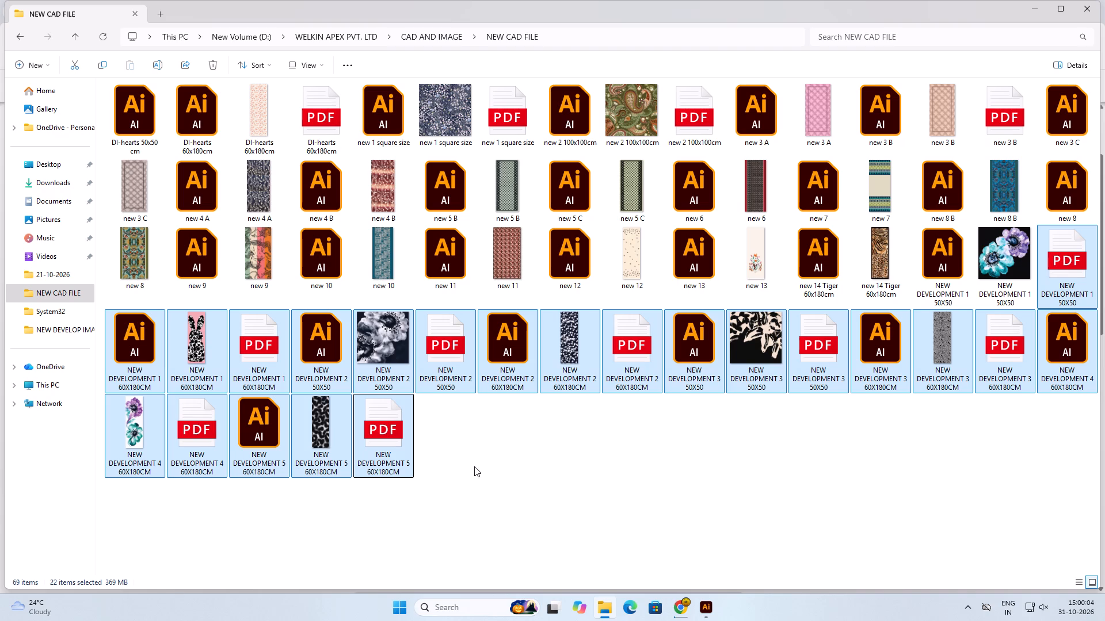
left_click(924, 245, "shift")
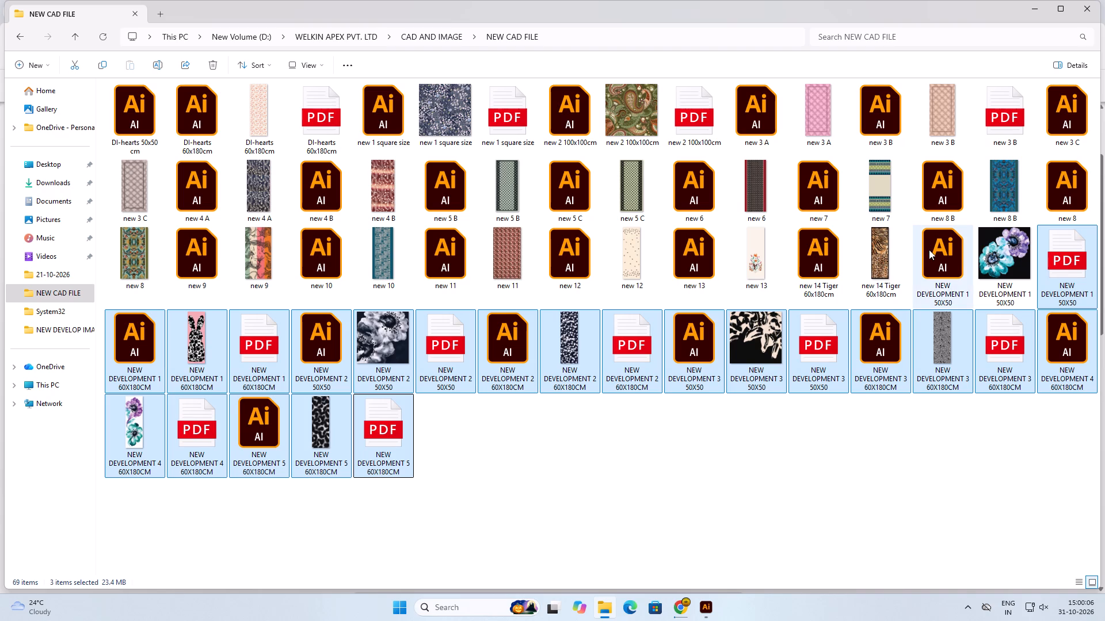
left_click(929, 251)
left_click(384, 429, "shift")
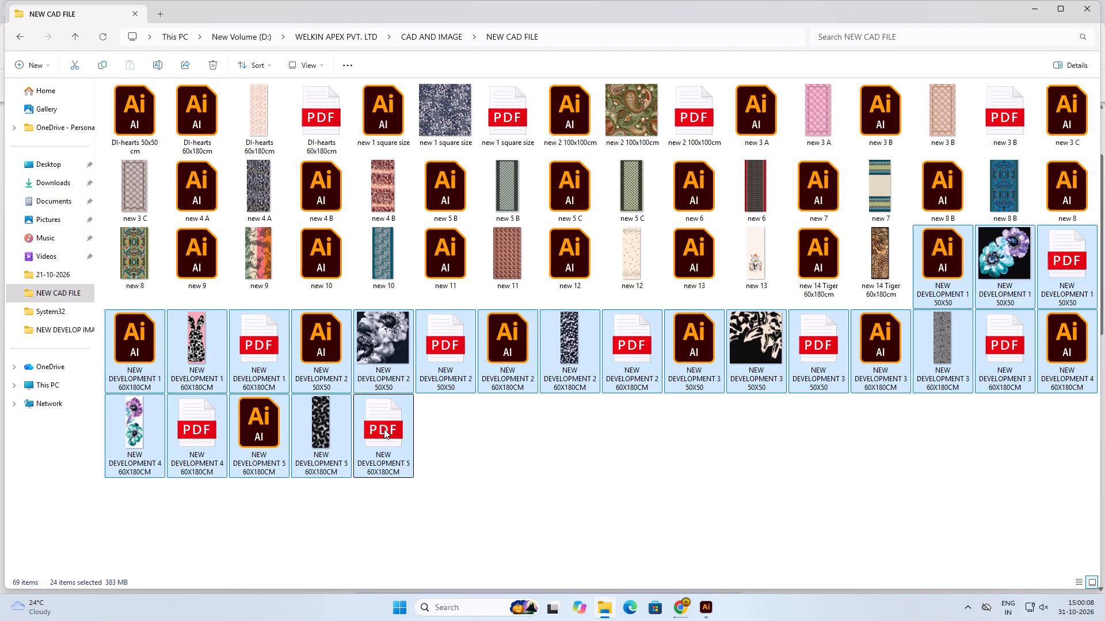
left_click(536, 447)
Select the NEW DEVELOPMENT 1, 2 and 3 50X50 PDFs and compare them with the compressed files in Chrome's download history.
left_click(1053, 266)
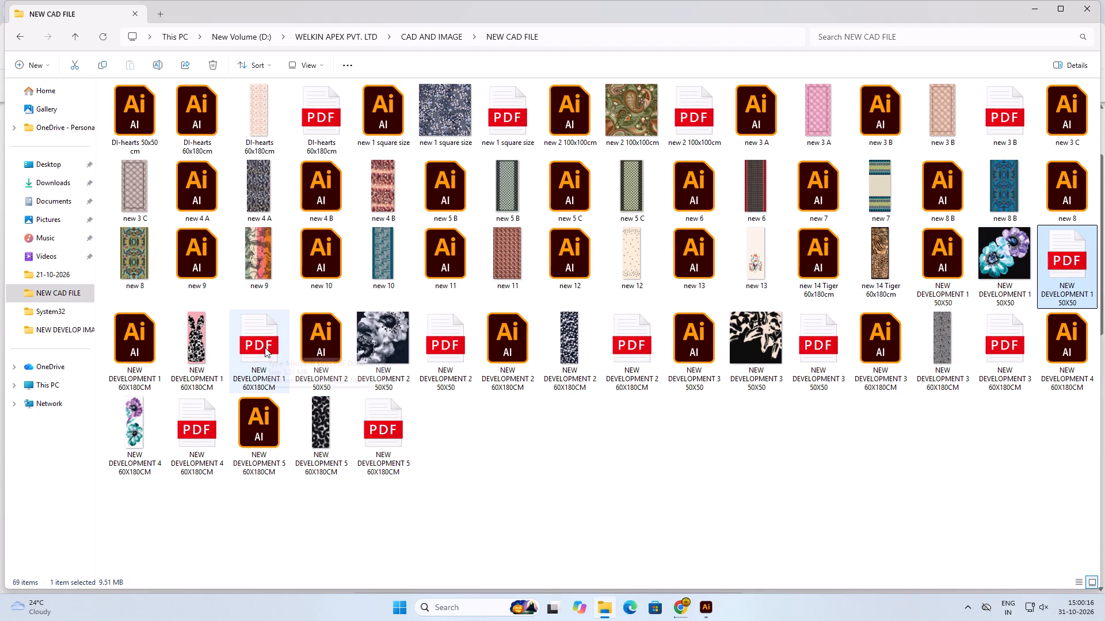
left_click(431, 360, "ctrl")
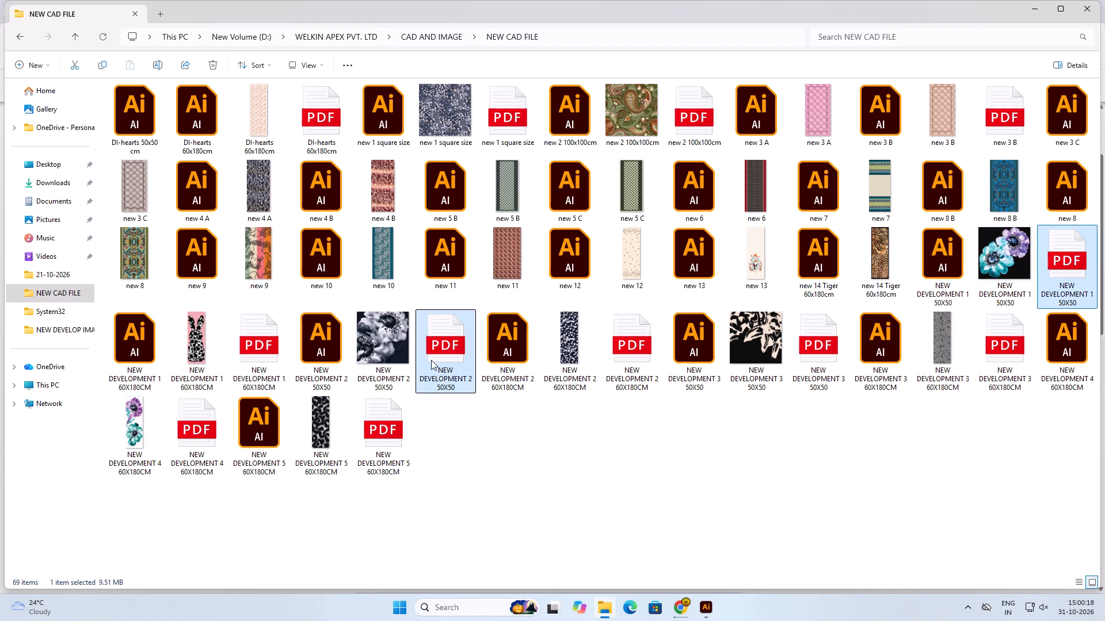
left_click(831, 361, "ctrl")
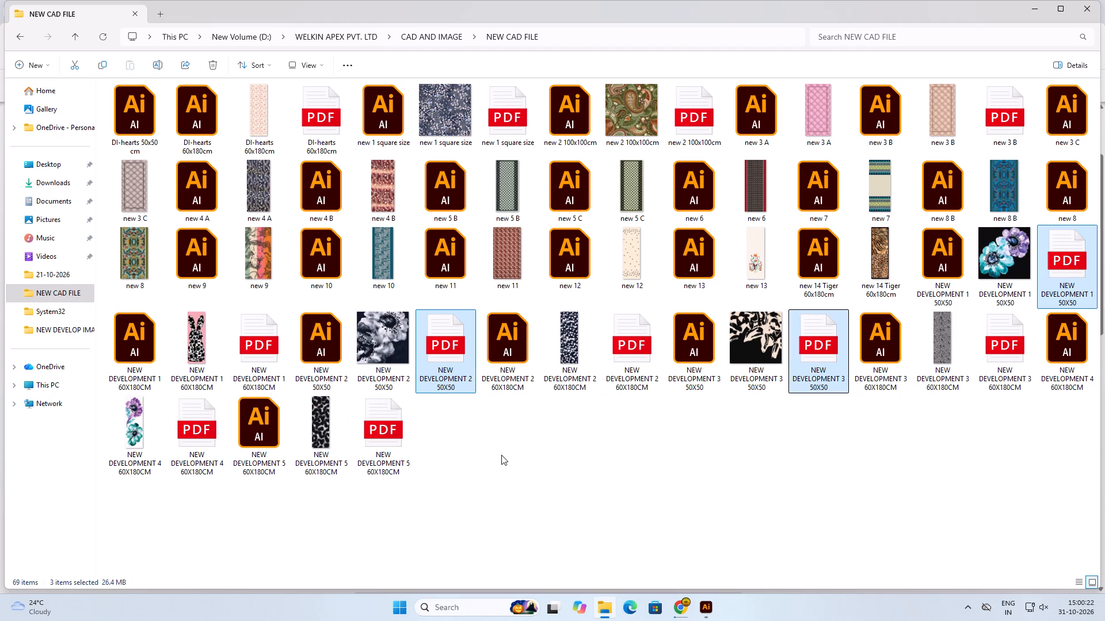
left_click(695, 546)
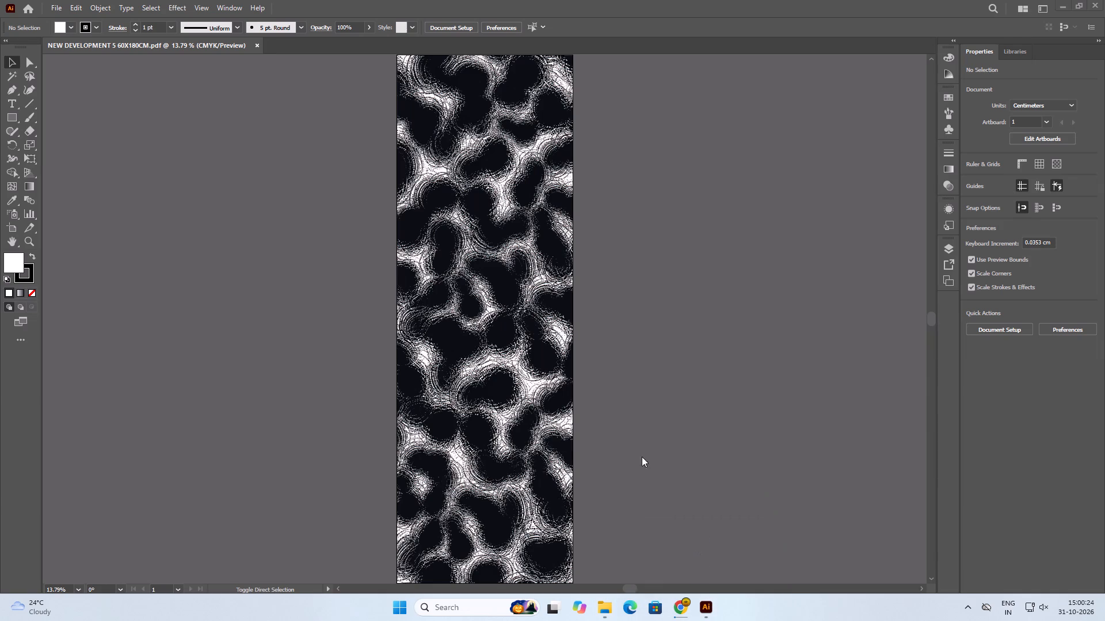
left_click(683, 607)
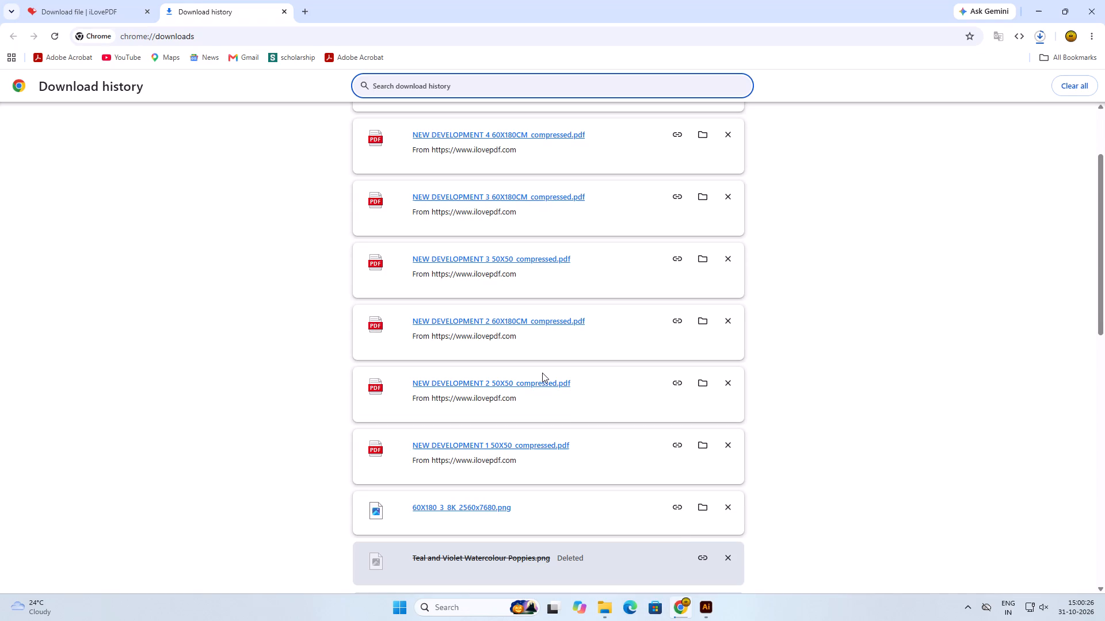
scroll(542, 373, "up", 8)
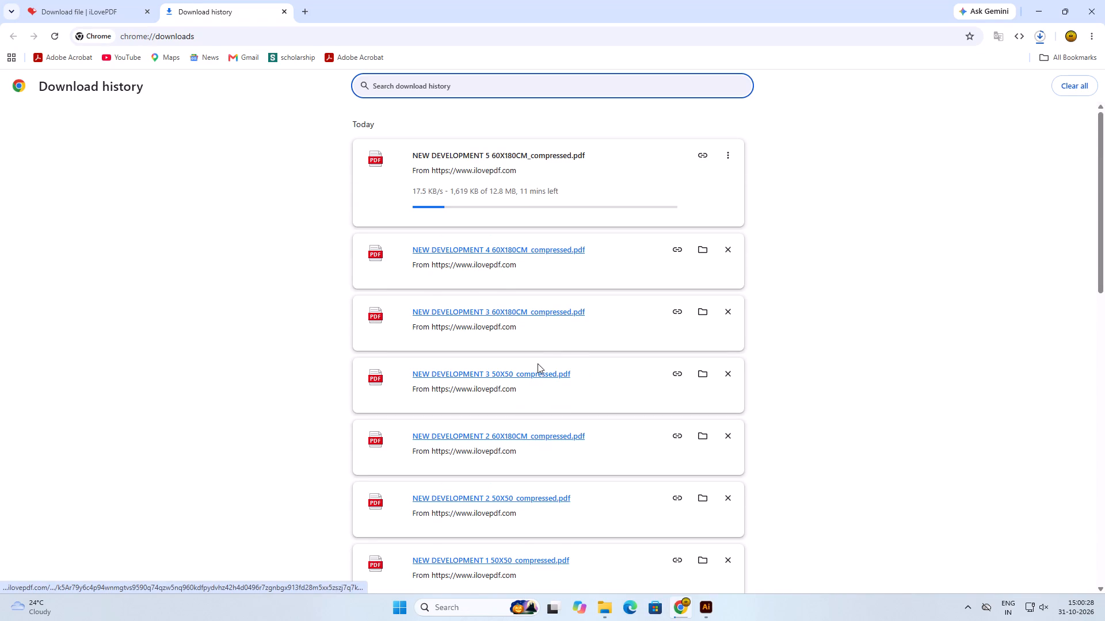
left_click(853, 302)
scroll(813, 312, "down", 1)
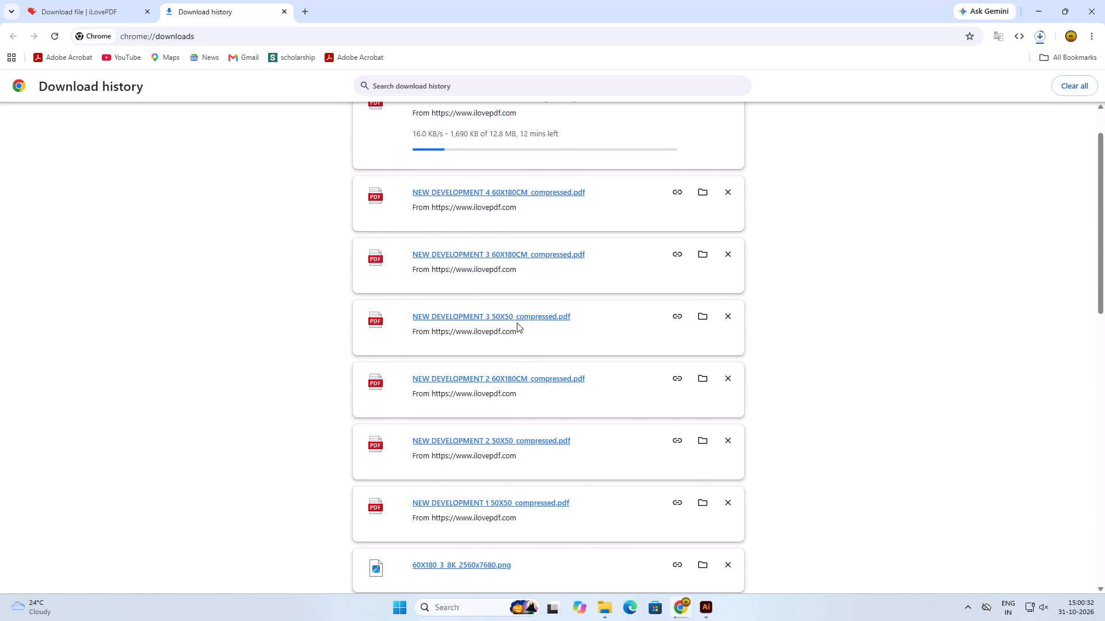
Select the NEW DEVELOPMENT 1 to 5 60X180CM PDFs in the NEW CAD FILE folder and compare them with Chrome's download history.
left_click(601, 611)
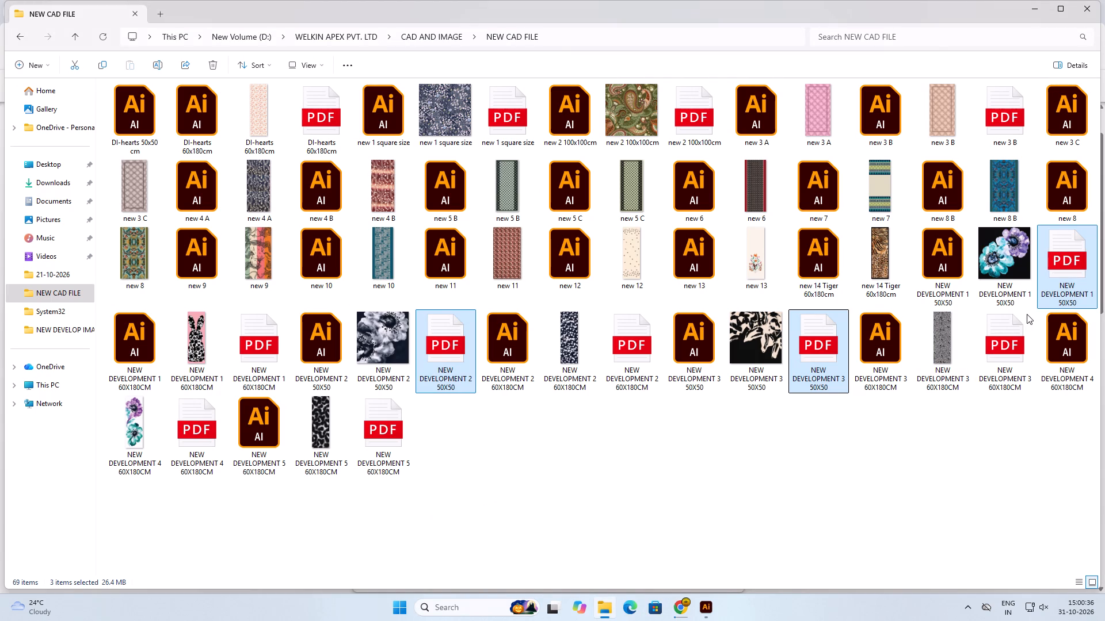
left_click(243, 355)
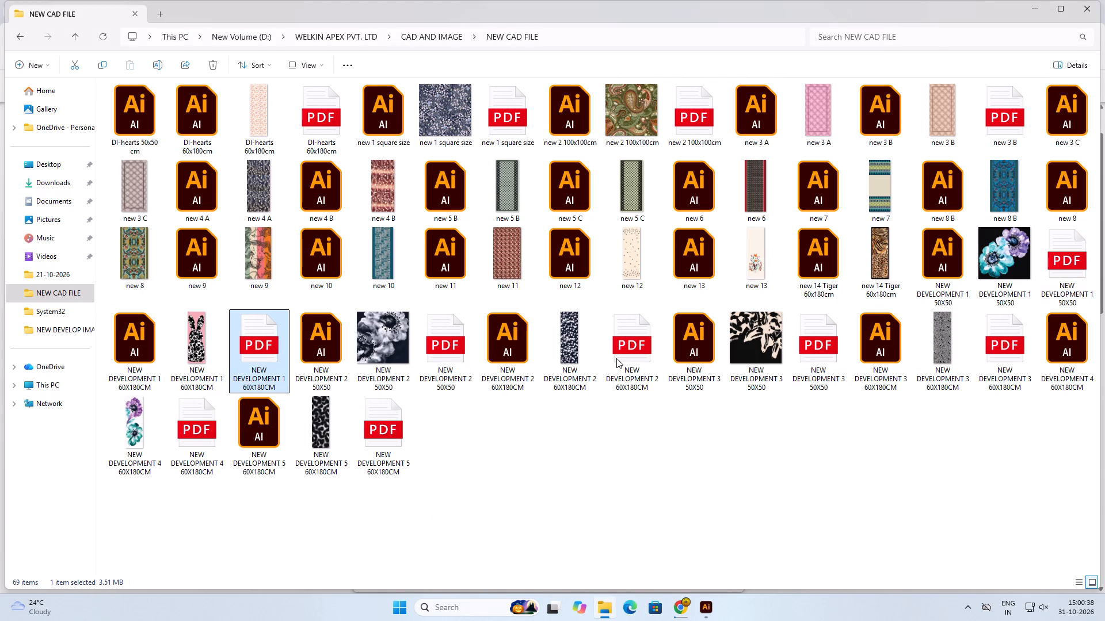
left_click(616, 358, "ctrl")
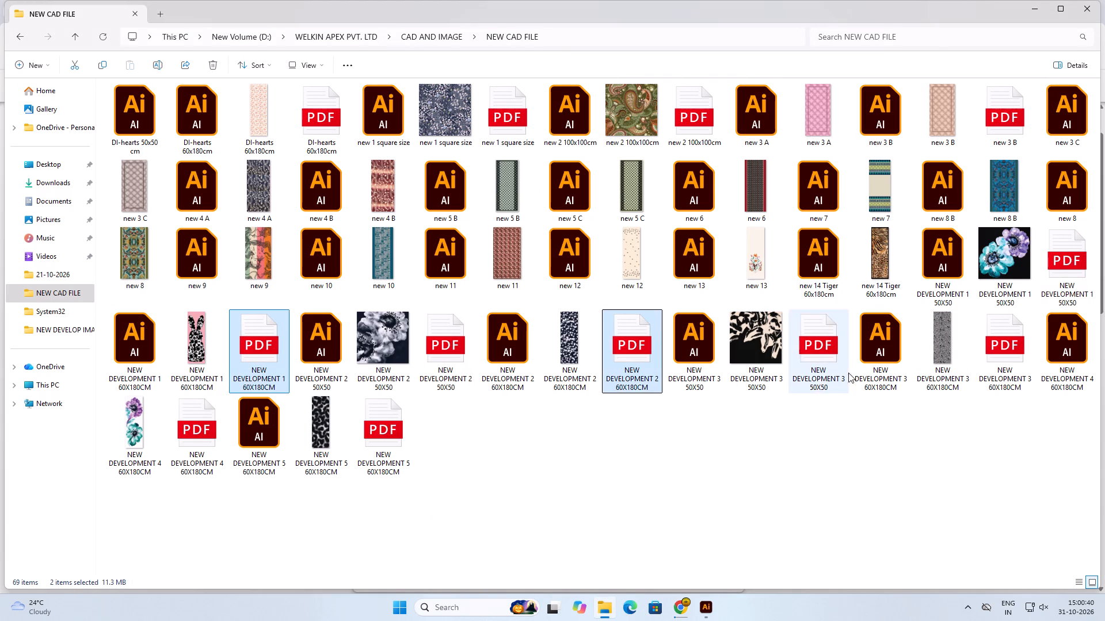
left_click(995, 344, "ctrl")
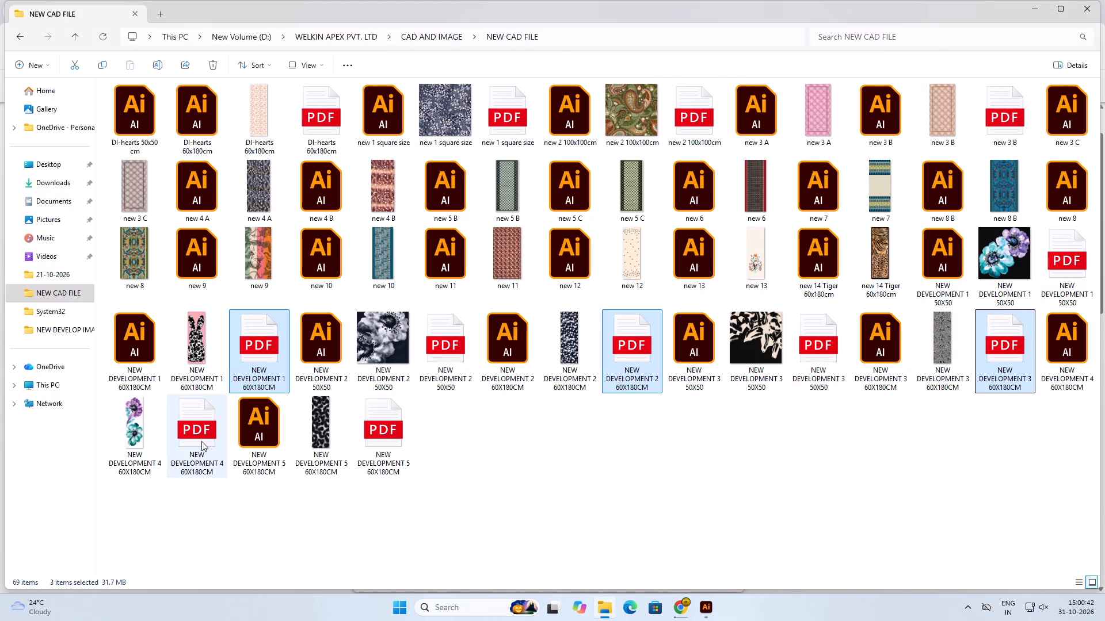
left_click(201, 441, "ctrl")
left_click(371, 428, "ctrl")
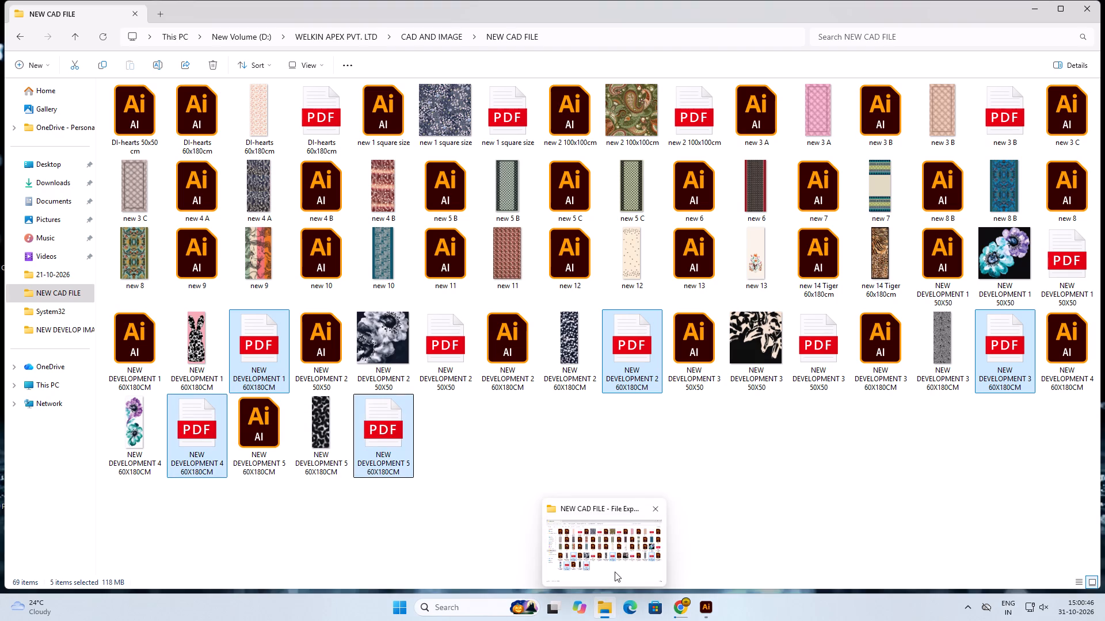
left_click(615, 572)
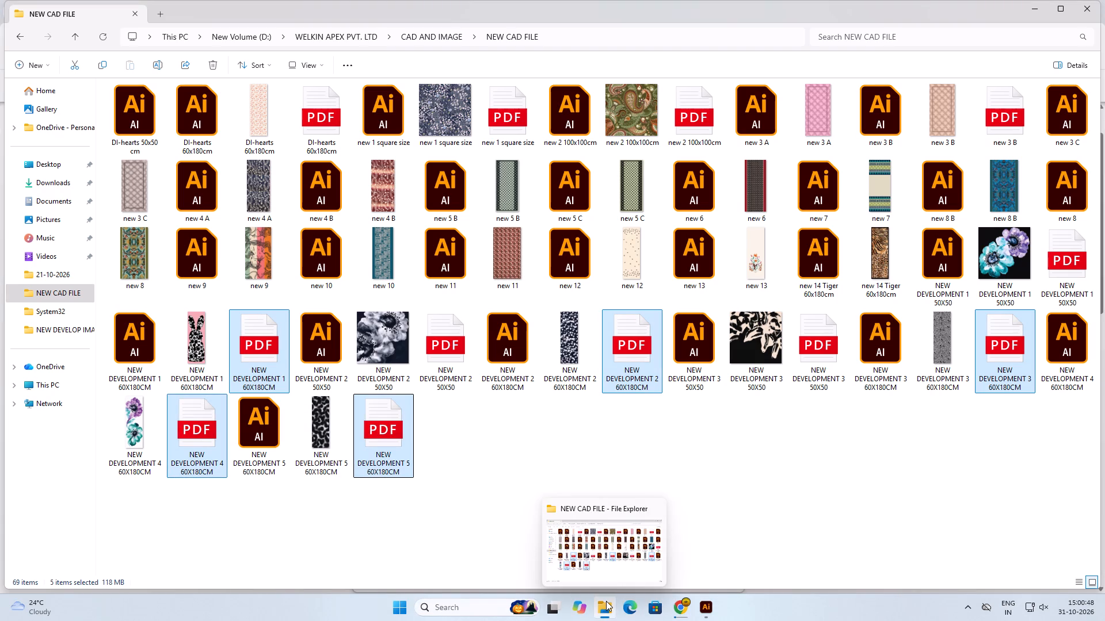
left_click(673, 615)
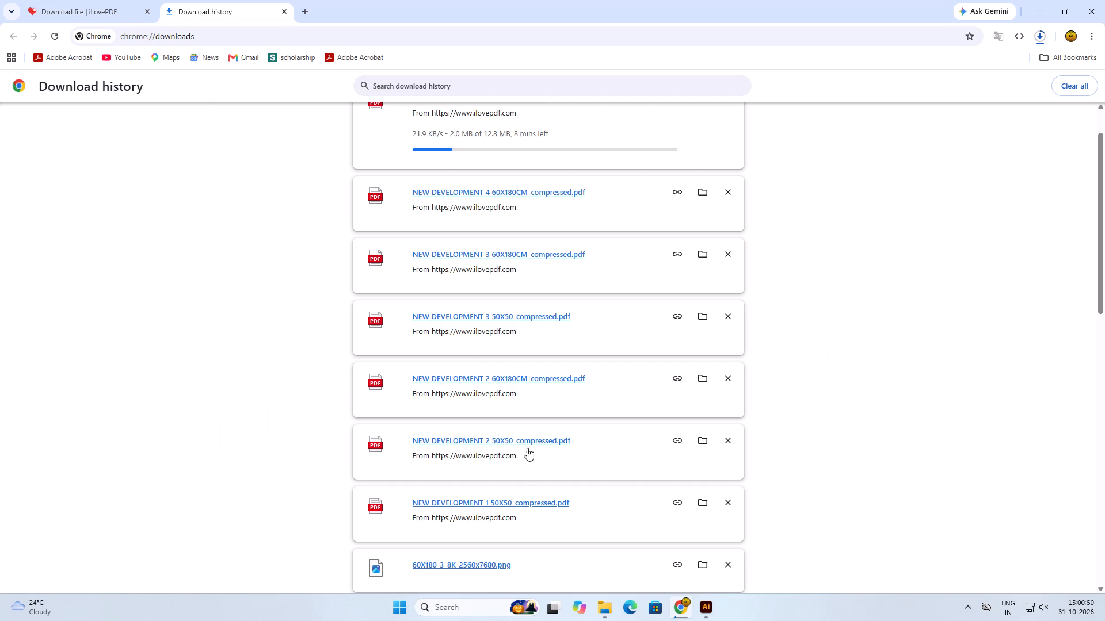
scroll(509, 500, "down", 1)
scroll(512, 493, "up", 1)
scroll(515, 210, "up", 1)
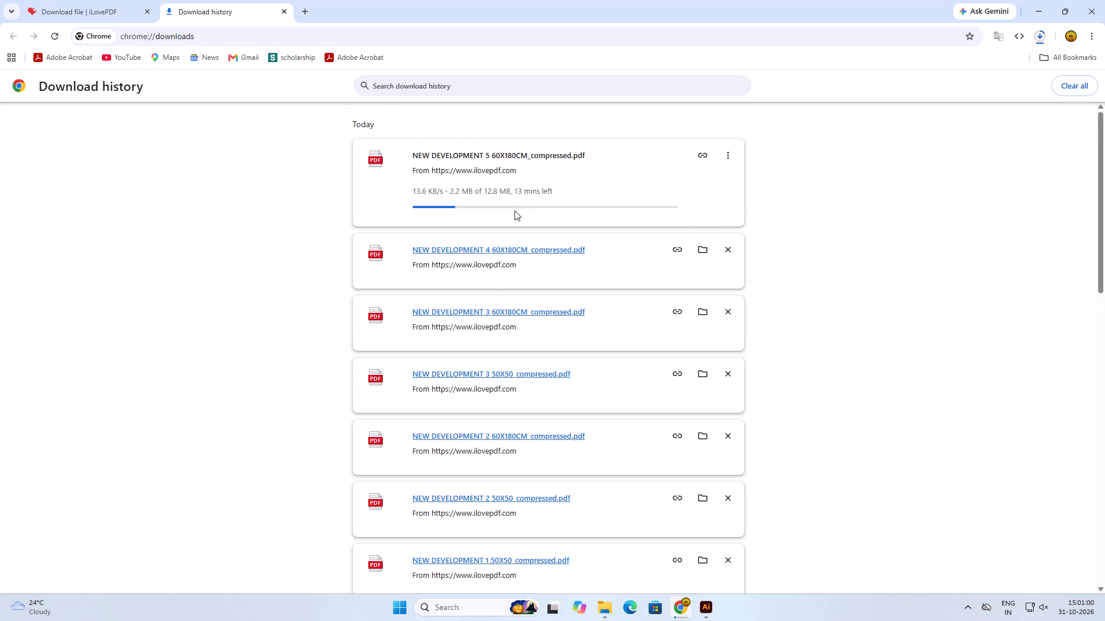
scroll(515, 210, "up", 2)
scroll(515, 210, "down", 5)
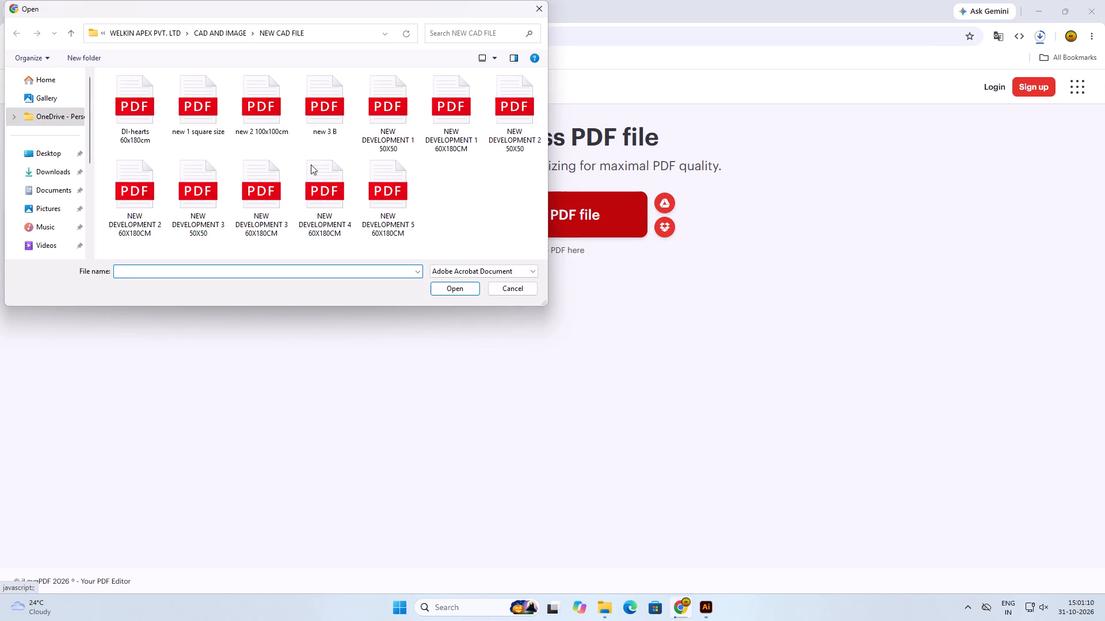
left_click(143, 198)
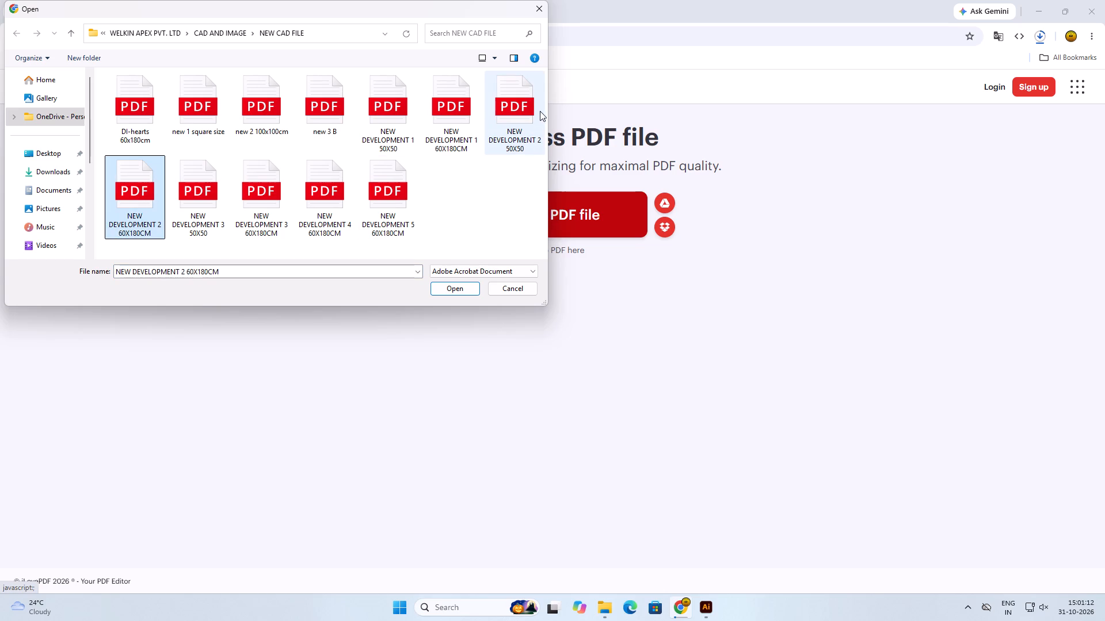
left_click(449, 116)
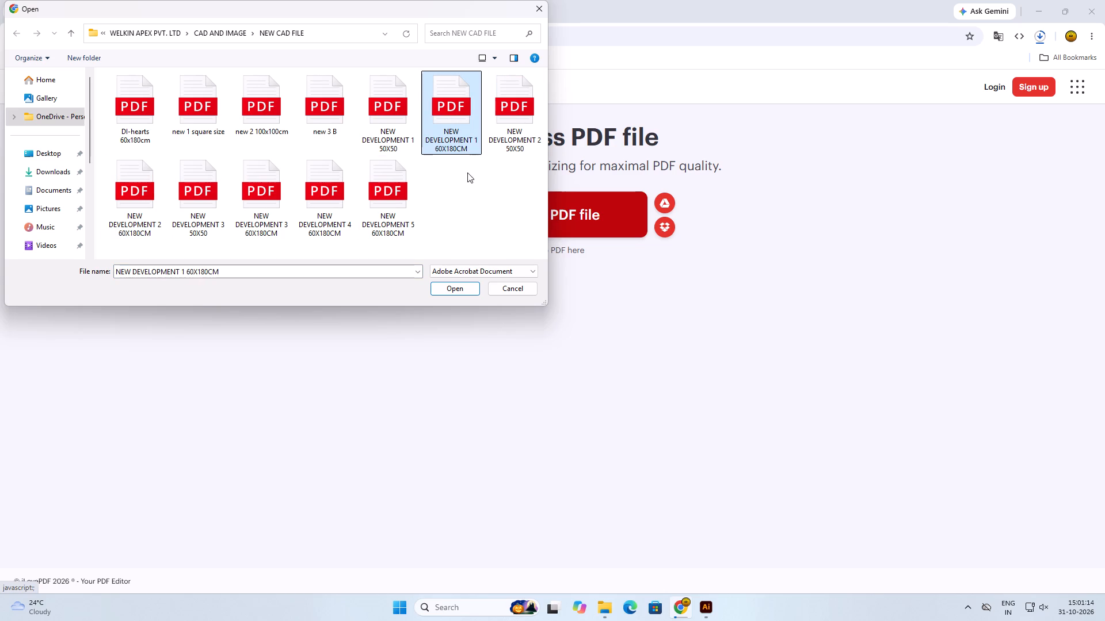
left_click(458, 292)
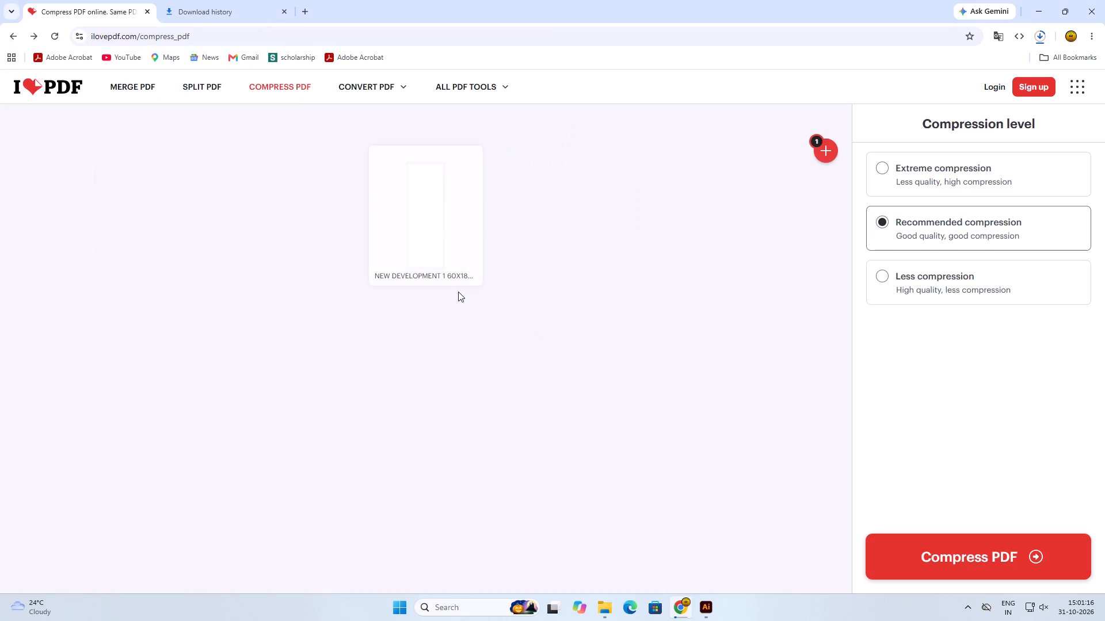
Compress the NEW DEVELOPMENT 1 60X180CM PDF at the recommended level and download the compressed file.
left_click(961, 555)
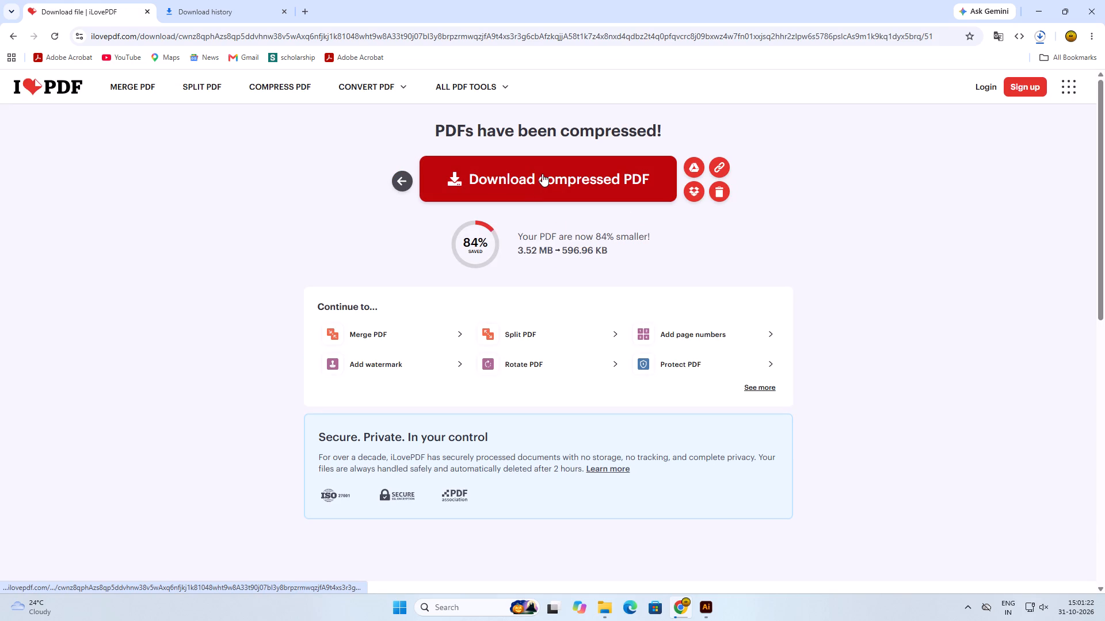
left_click(542, 174)
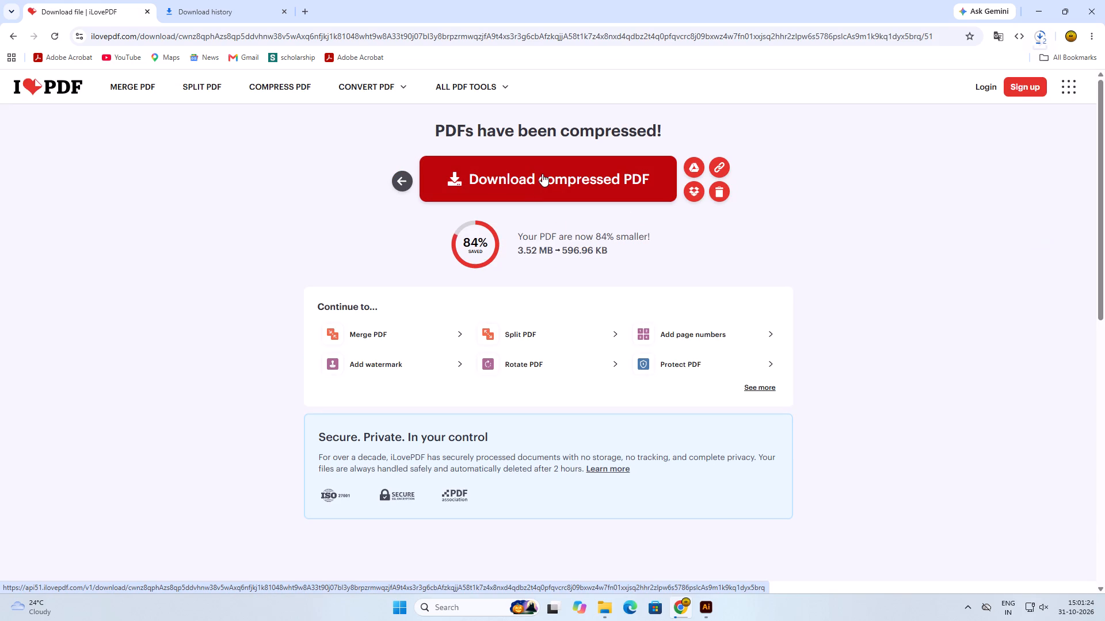
Examine Chrome's download history for the compressed NEW DEVELOPMENT PDFs and the progress of their downloads.
left_click(208, 0)
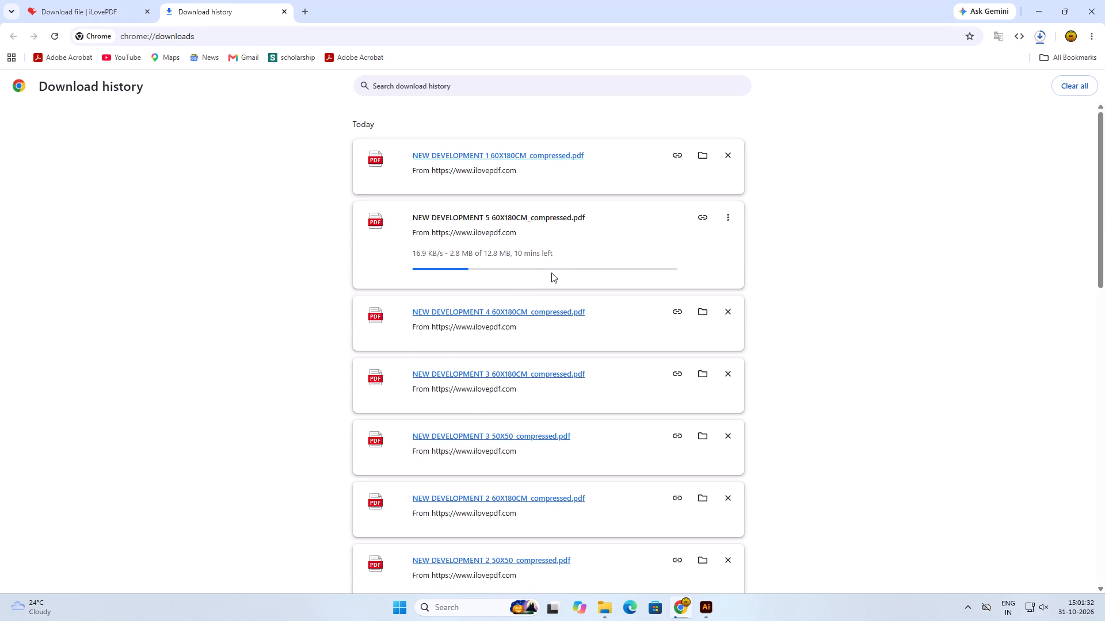
scroll(566, 271, "down", 4)
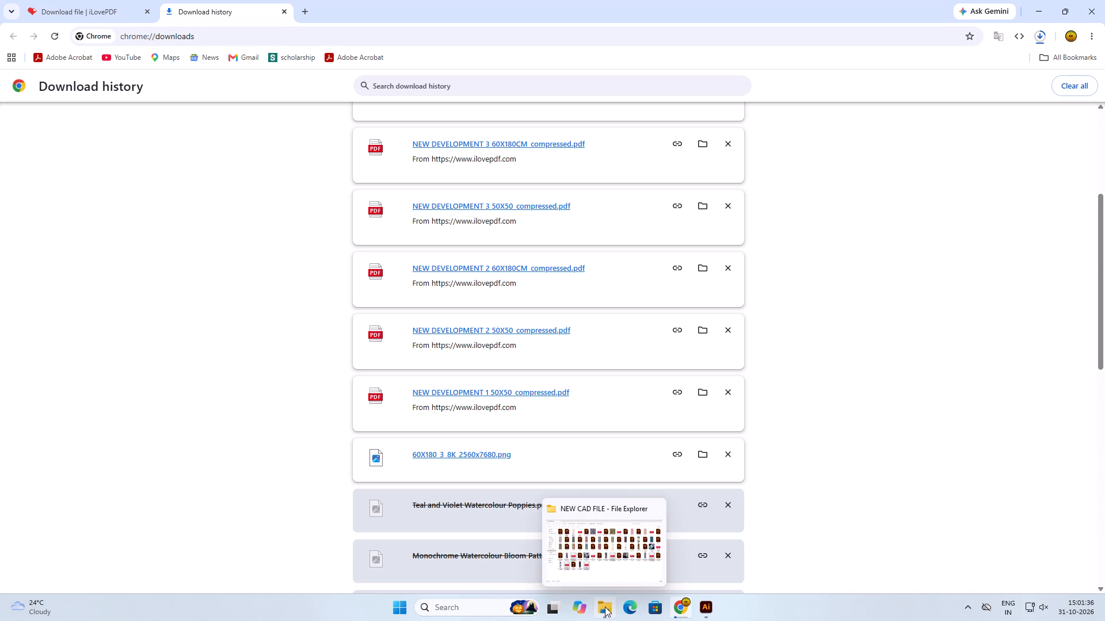
scroll(614, 467, "up", 4)
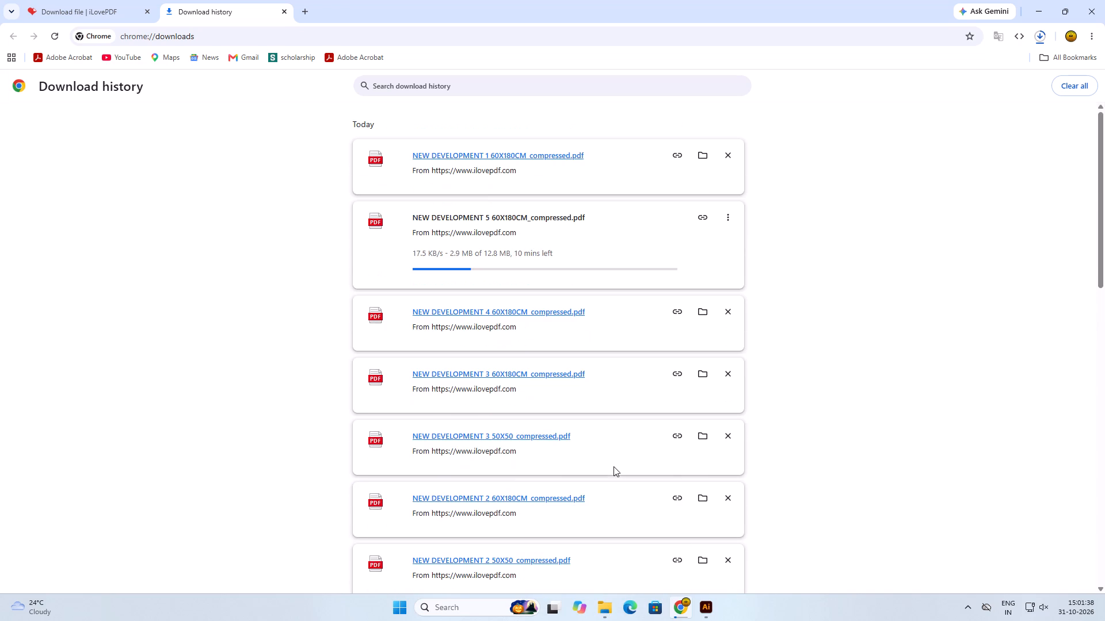
scroll(614, 466, "up", 1)
Open the Downloads folder in File Explorer and rename the compressed 1 50X50 PDF as NEW DEVELOPMENT 1 50X50.
left_click(601, 618)
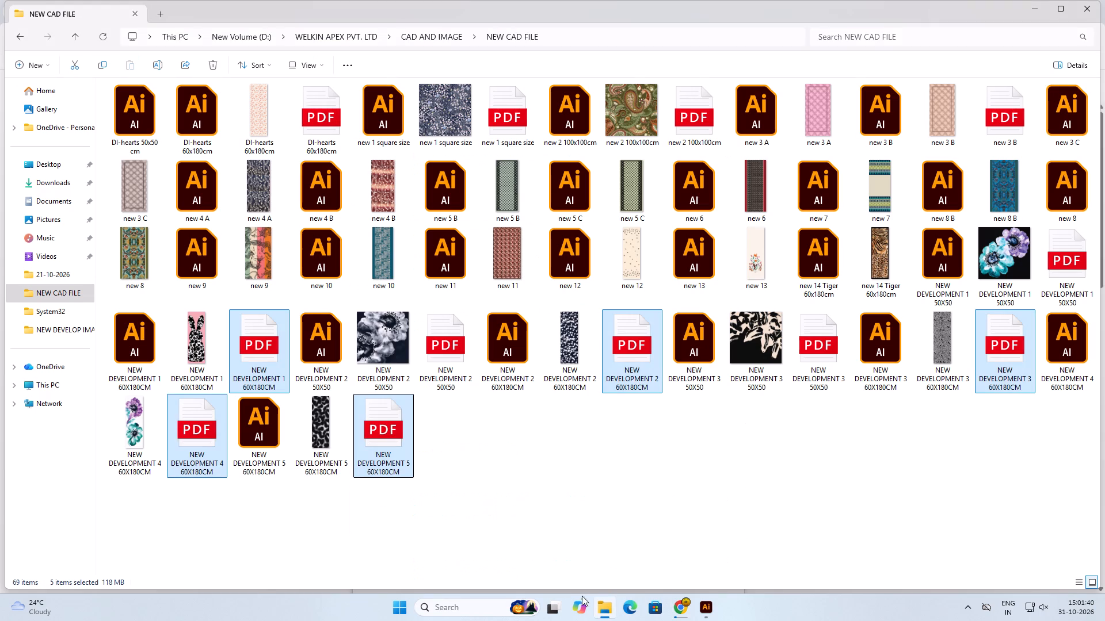
left_click(510, 506)
left_click(44, 187)
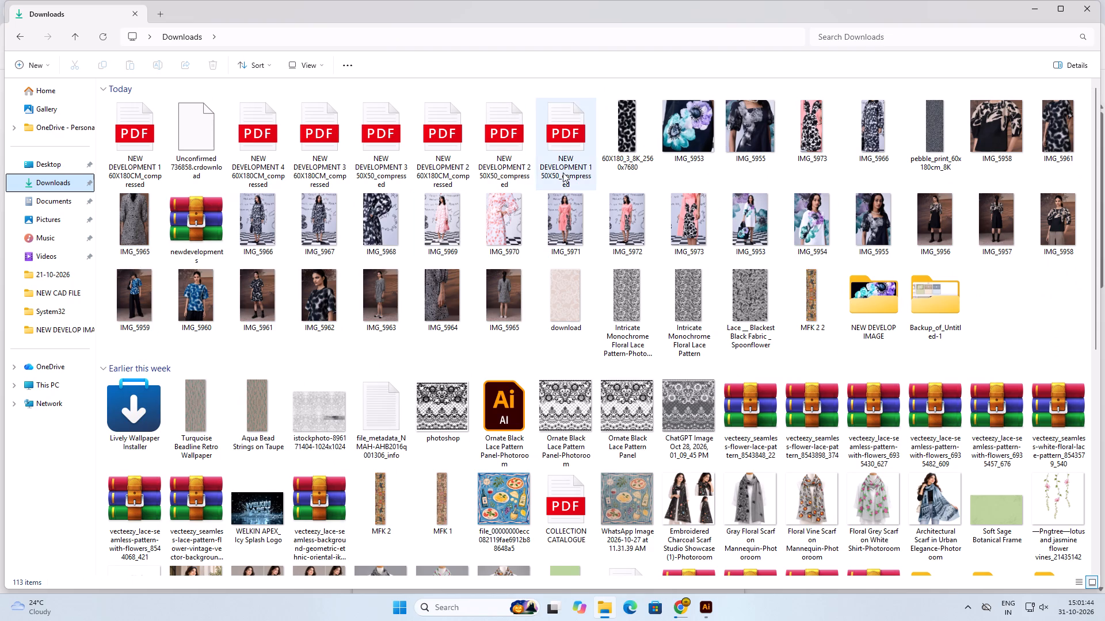
left_click(563, 172)
left_click(563, 172)
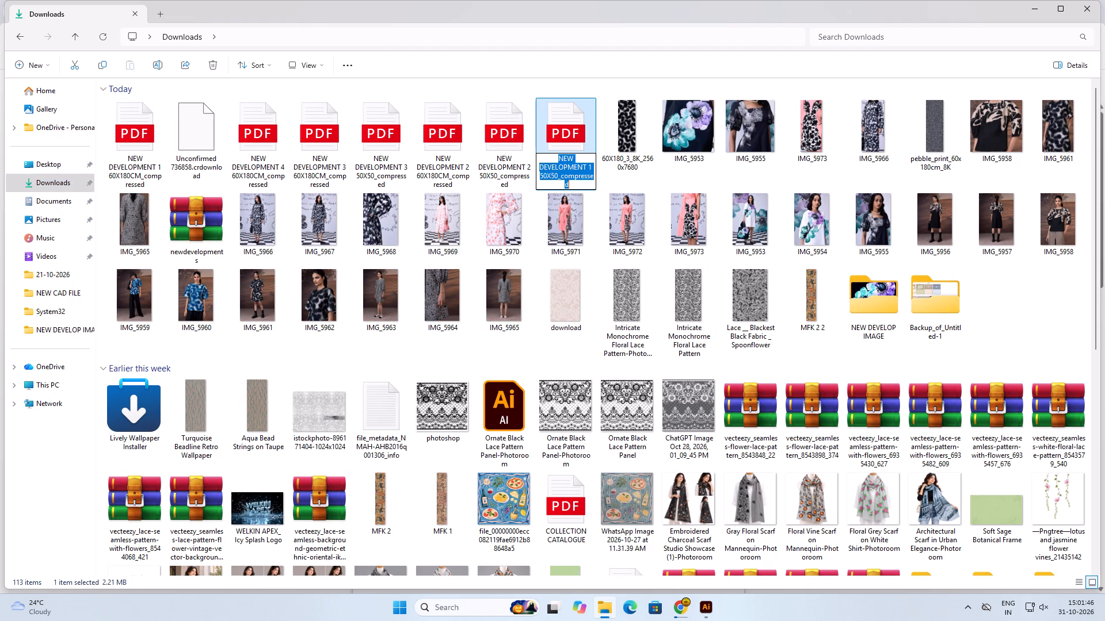
left_click_drag(560, 177, 599, 189)
key("BackSpace")
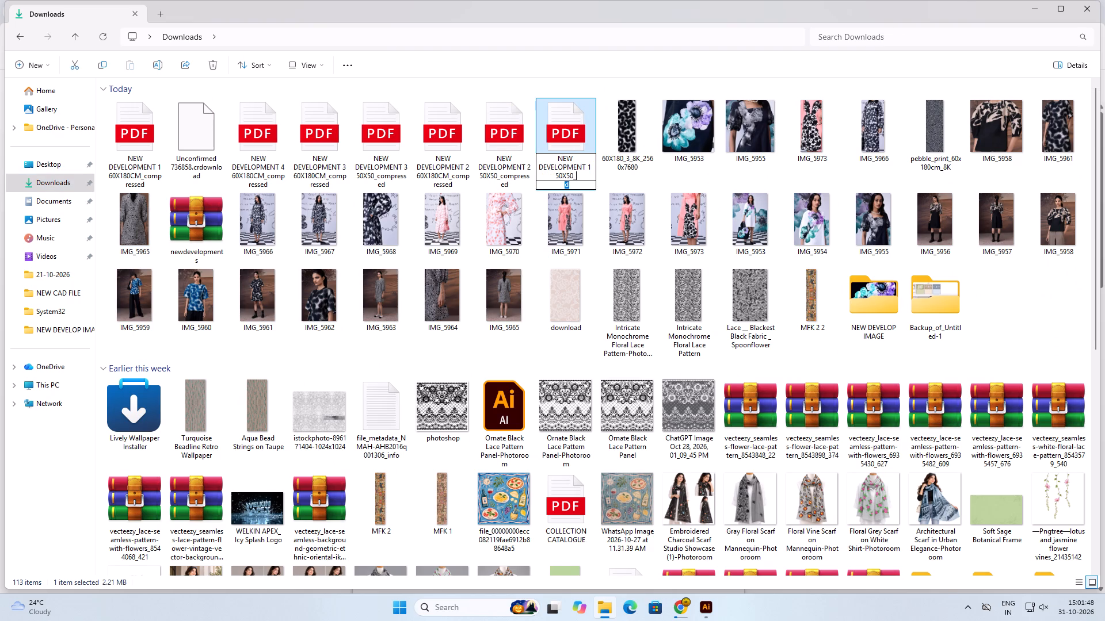
key("BackSpace")
Remove the _compressed suffix from the two design 2 PDFs, naming them NEW DEVELOPMENT 2 50X50 and NEW DEVELOPMENT 2 60X180CM.
left_click(509, 178)
left_click(505, 178)
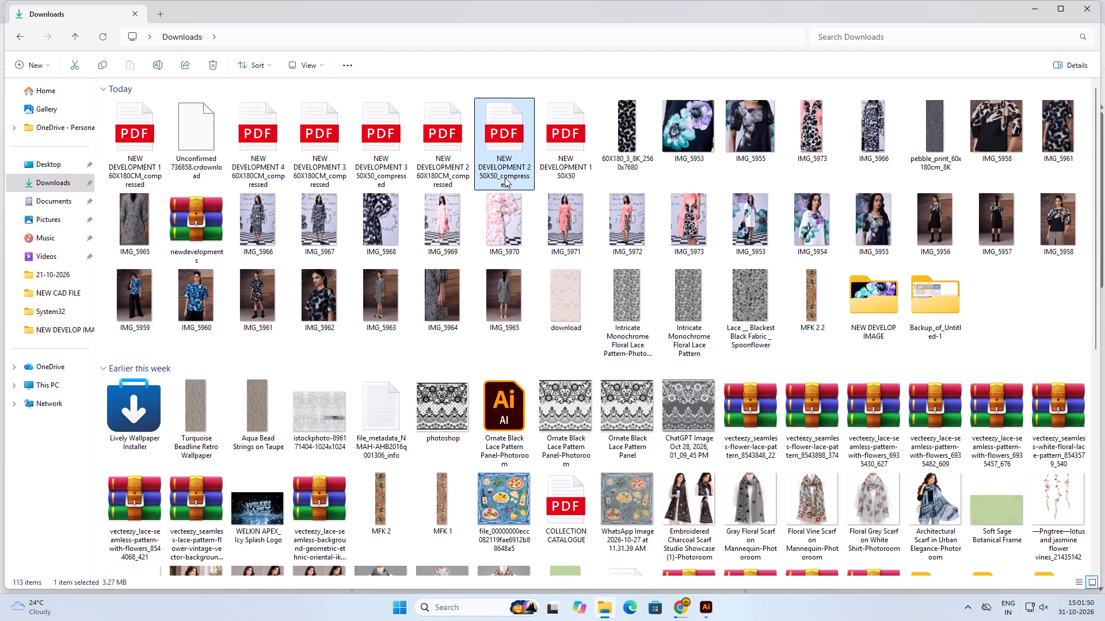
left_click_drag(494, 176, 541, 198)
key("BackSpace")
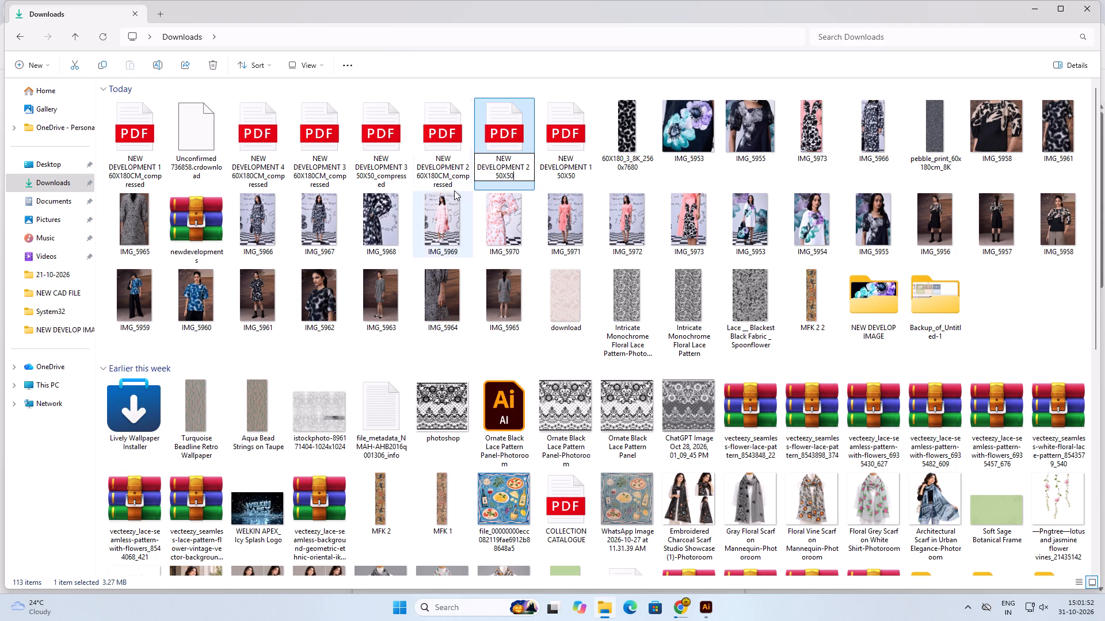
left_click(431, 178)
left_click(437, 172)
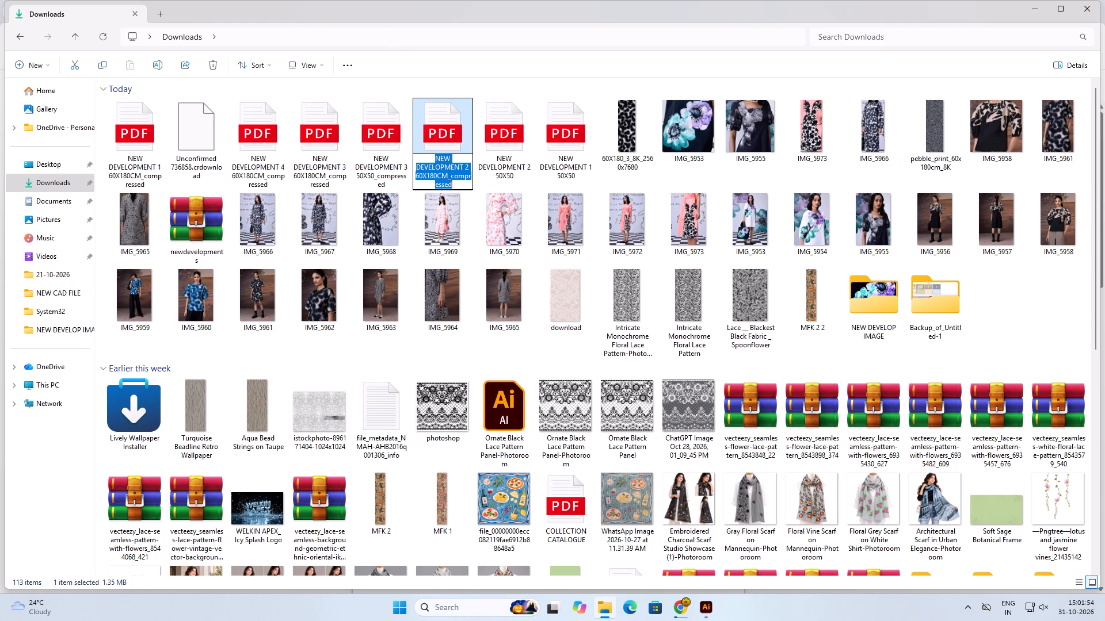
left_click_drag(446, 177, 474, 183)
key("BackSpace")
Remove the _compressed suffix from the two design 3 PDFs, naming them NEW DEVELOPMENT 3 50X50 and NEW DEVELOPMENT 3 60X180CM.
left_click(386, 177)
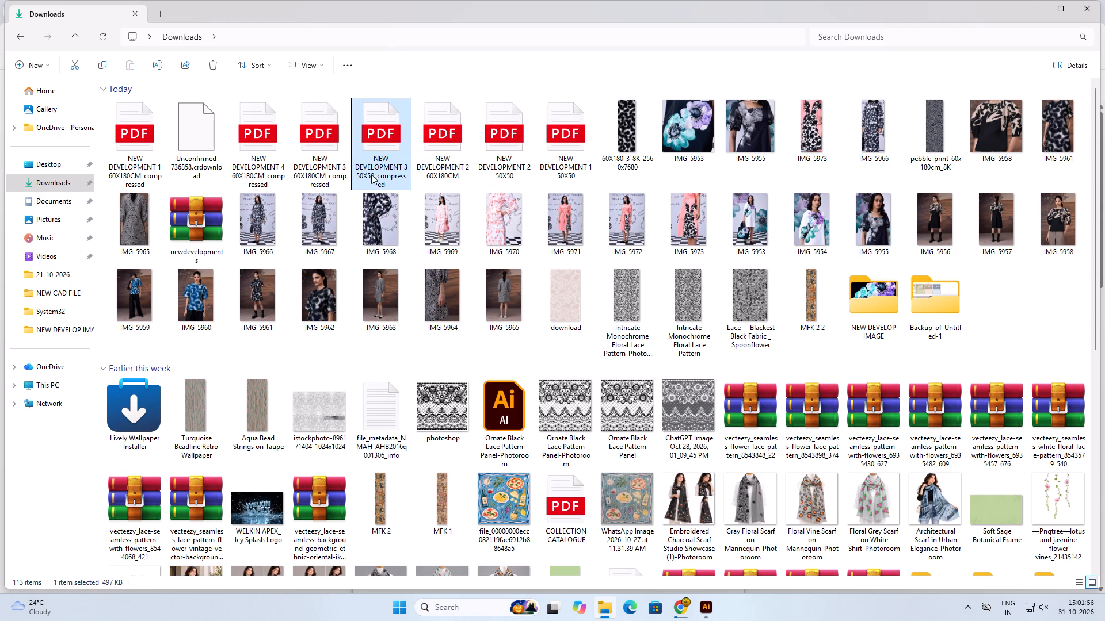
left_click(375, 174)
left_click_drag(373, 177, 408, 186)
key("BackSpace")
left_click(328, 175)
left_click(330, 175)
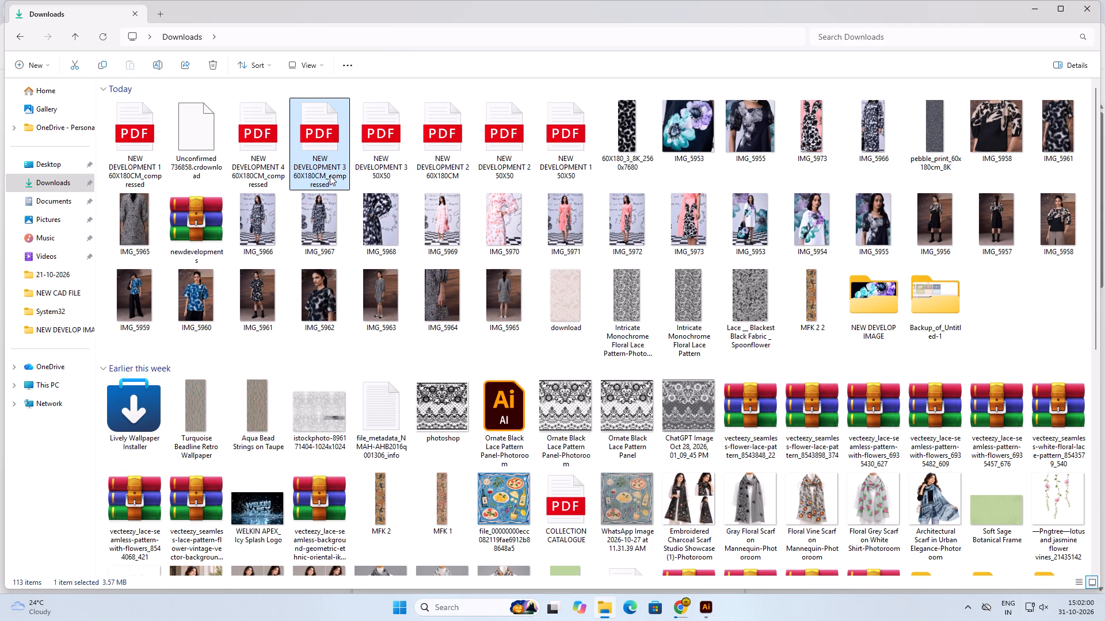
left_click_drag(325, 175, 369, 189)
key("BackSpace")
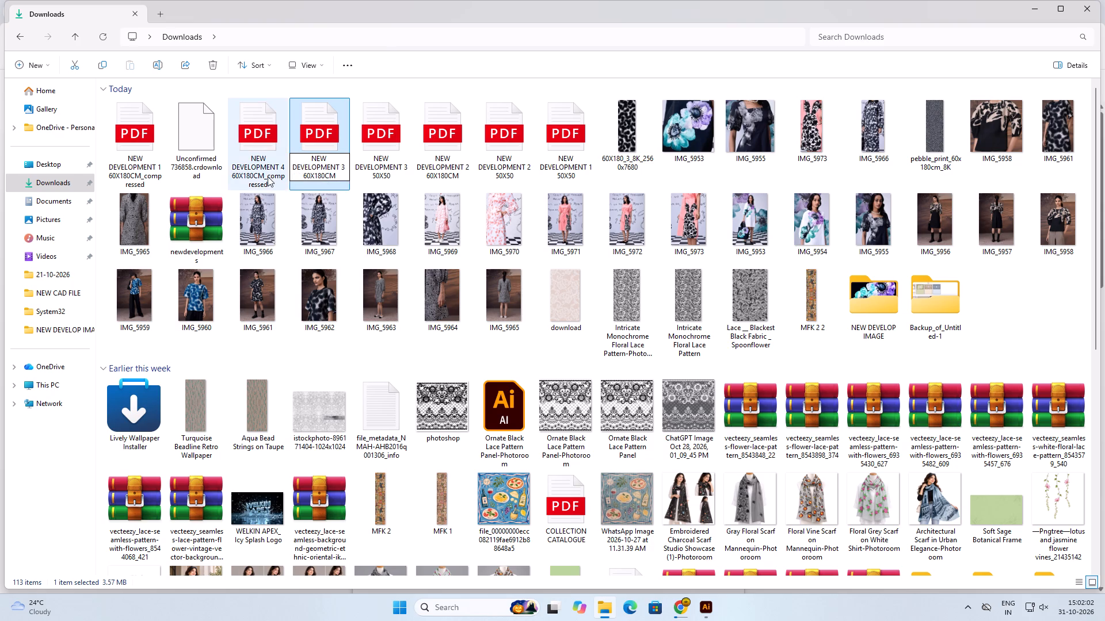
Rename the remaining two compressed PDFs as NEW DEVELOPMENT 4 60X180CM and NEW DEVELOPMENT 1 60X180CM.
left_click(268, 177)
left_click(250, 176)
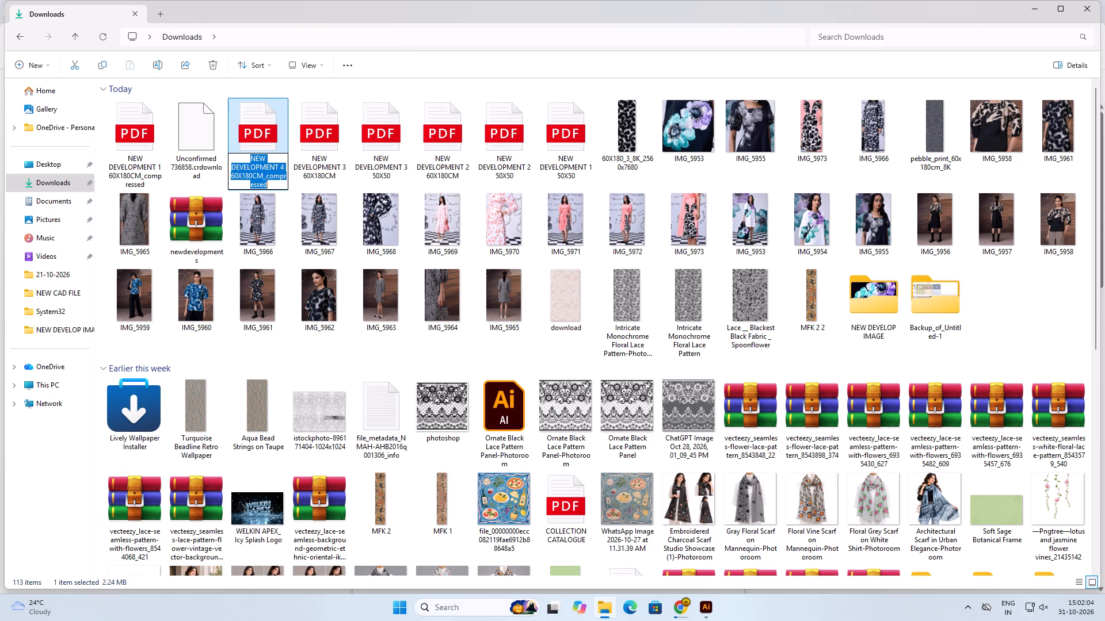
left_click_drag(262, 176, 279, 186)
key("BackSpace")
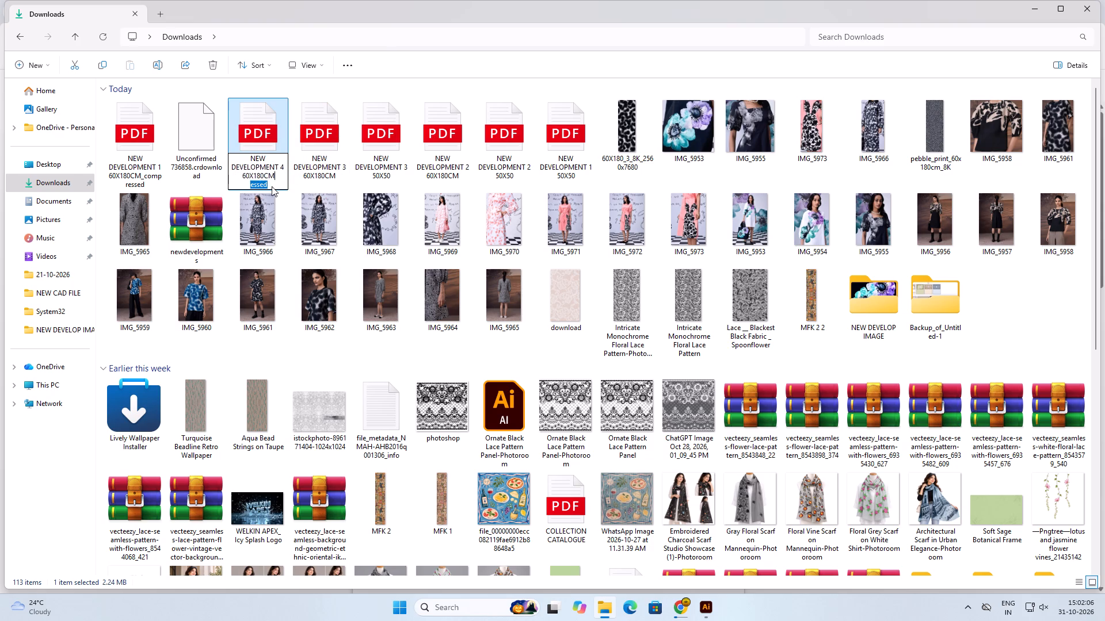
left_click(134, 167)
left_click(134, 167)
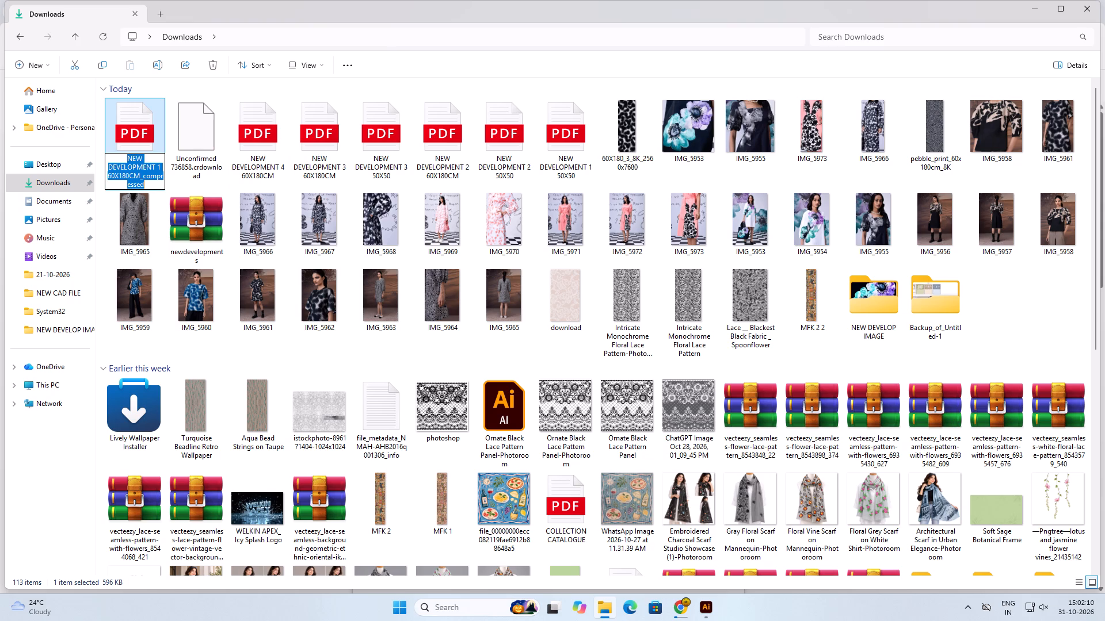
left_click_drag(139, 175, 177, 190)
key("BackSpace")
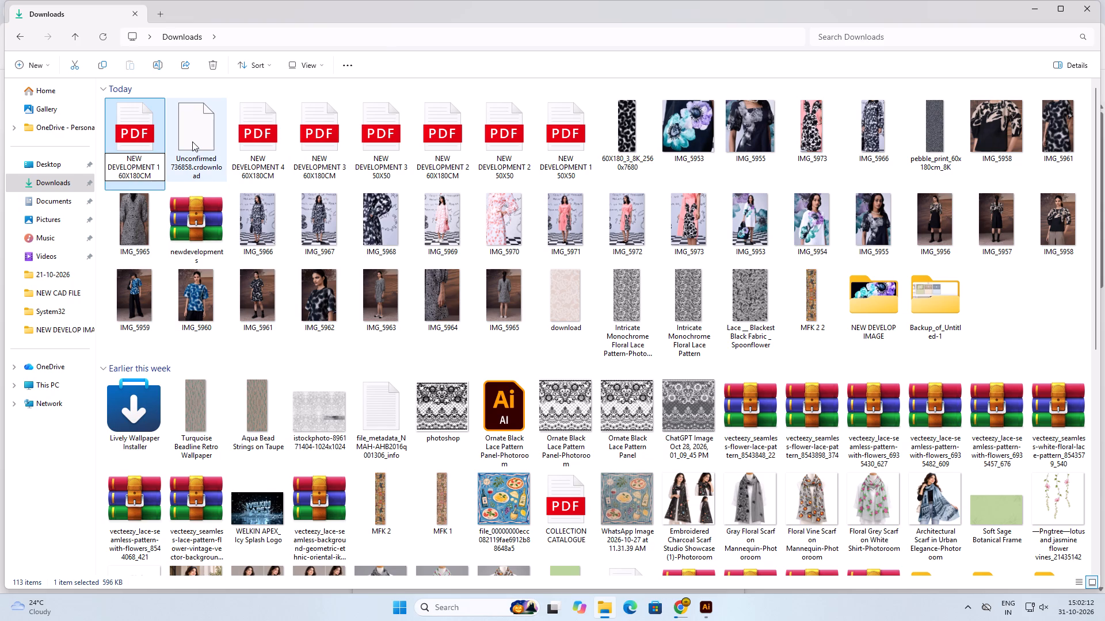
left_click(192, 141)
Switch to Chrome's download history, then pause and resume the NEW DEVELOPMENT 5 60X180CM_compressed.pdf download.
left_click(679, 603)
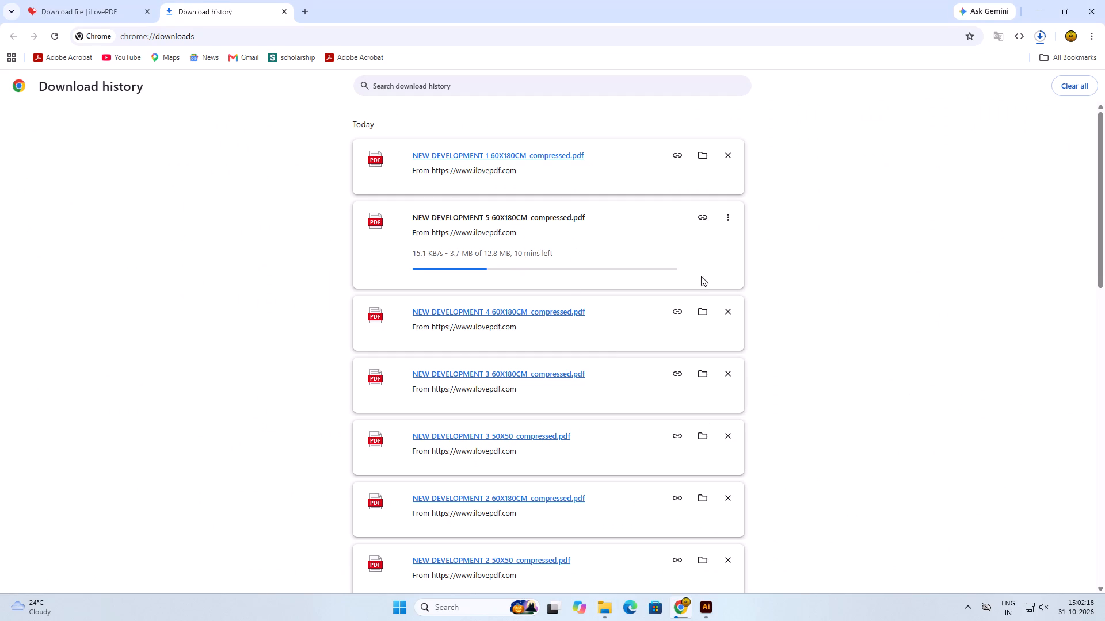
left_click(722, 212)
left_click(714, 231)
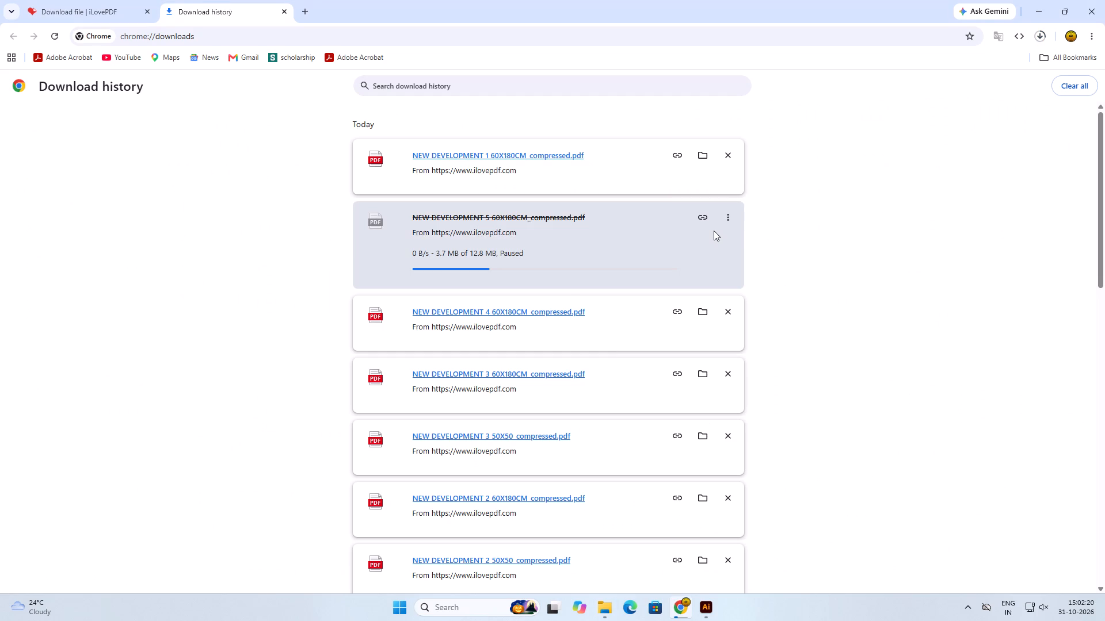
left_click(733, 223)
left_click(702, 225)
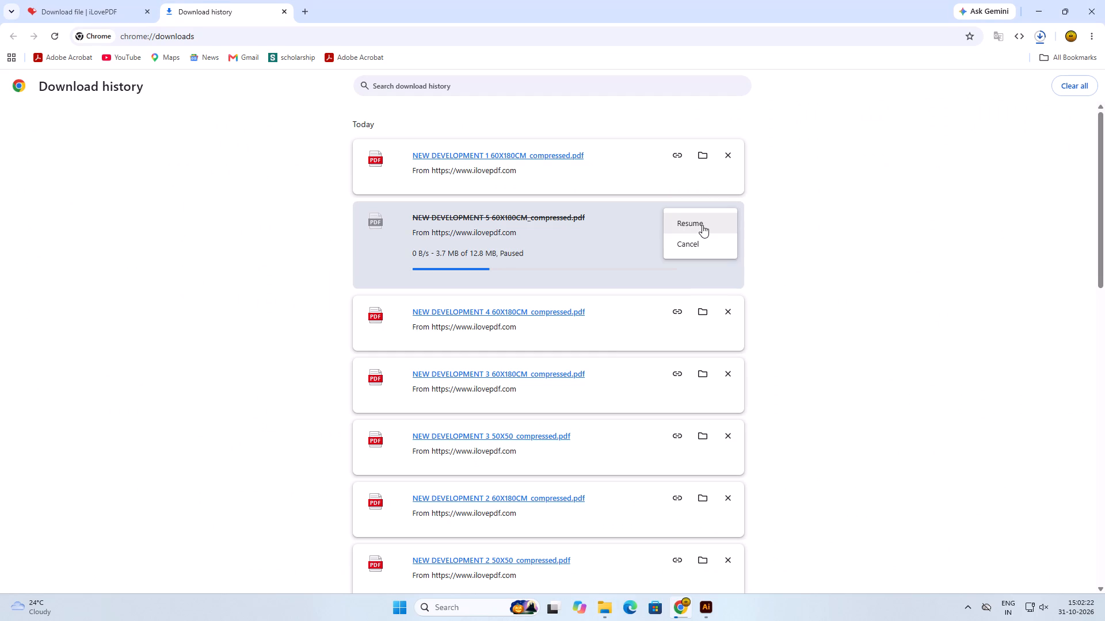